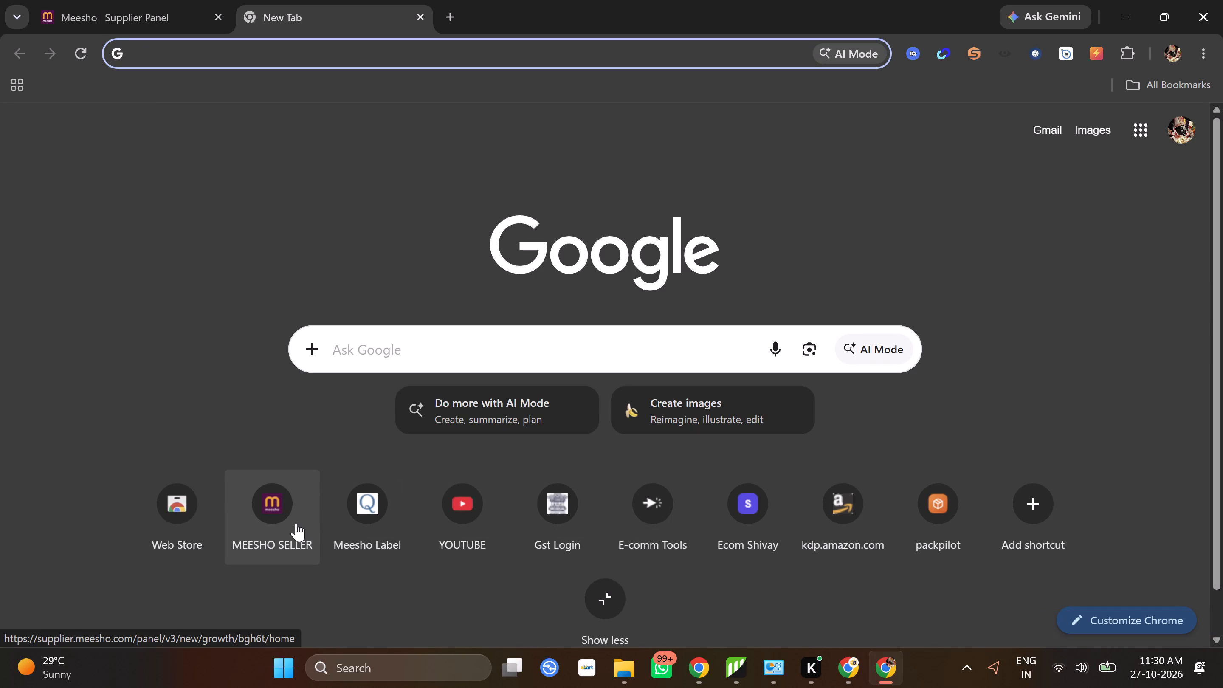
Open the Meesho seller panel from the new tab's shortcuts and dismiss the label download promotion.
left_click(264, 512)
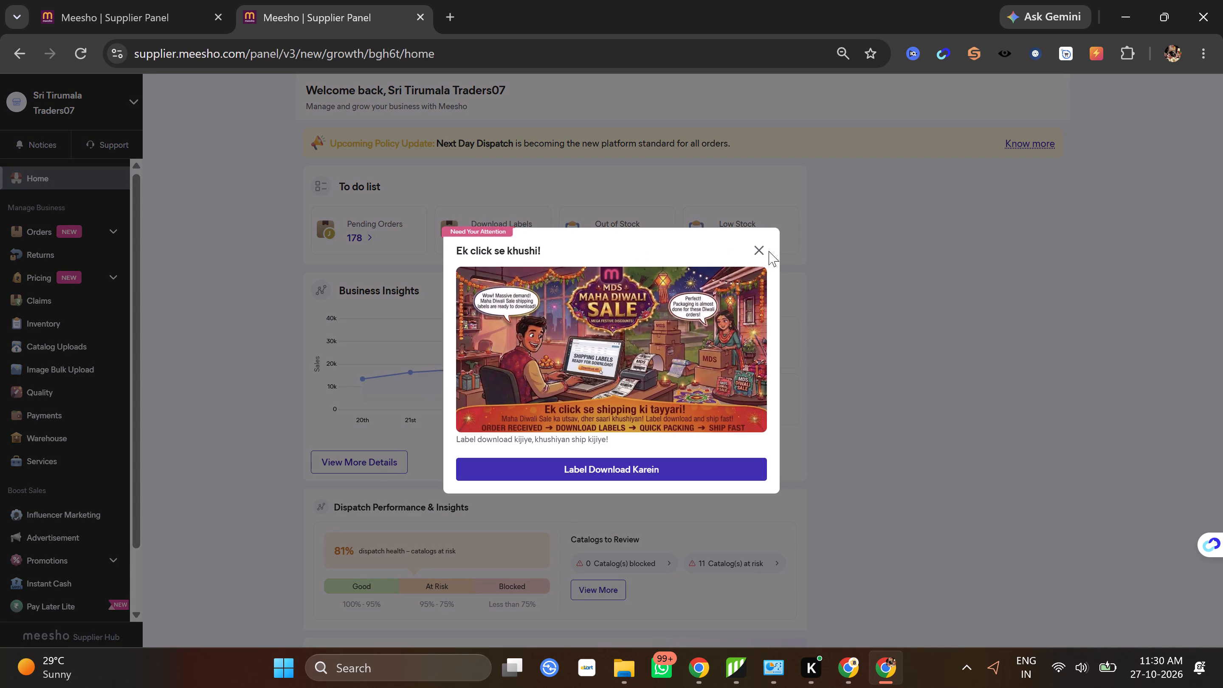
left_click(763, 252)
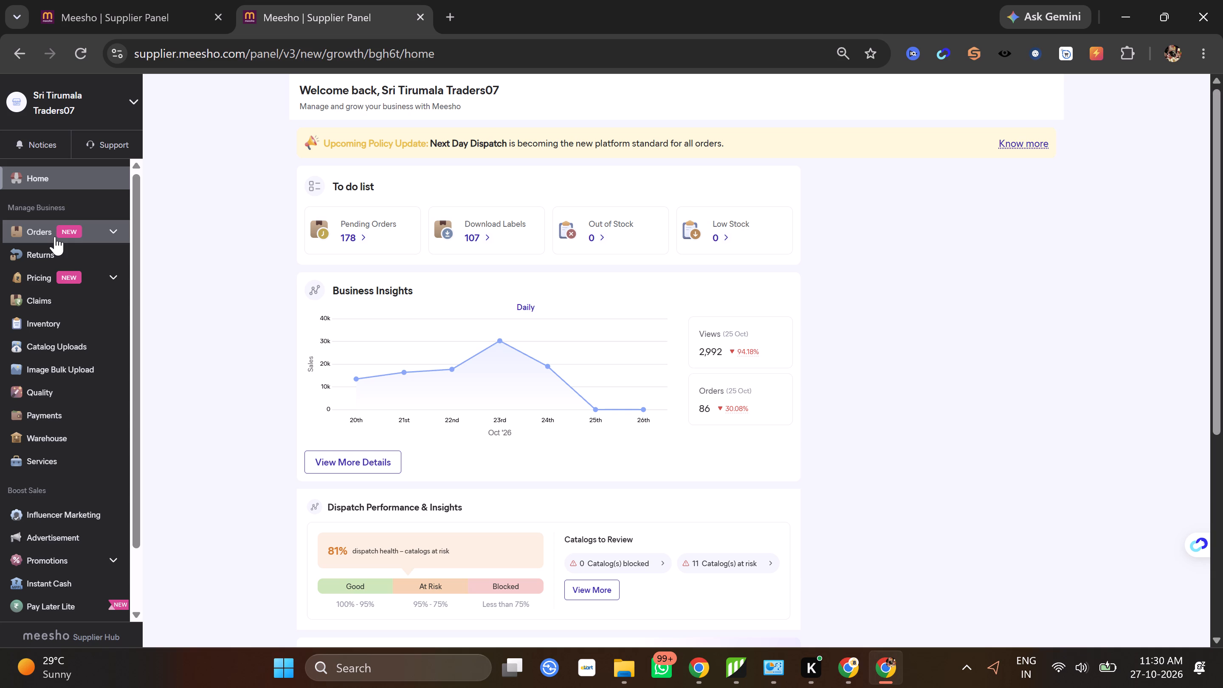
Go to the Orders page and open the page for scanning barcoded packets.
left_click(52, 220)
left_click(54, 239)
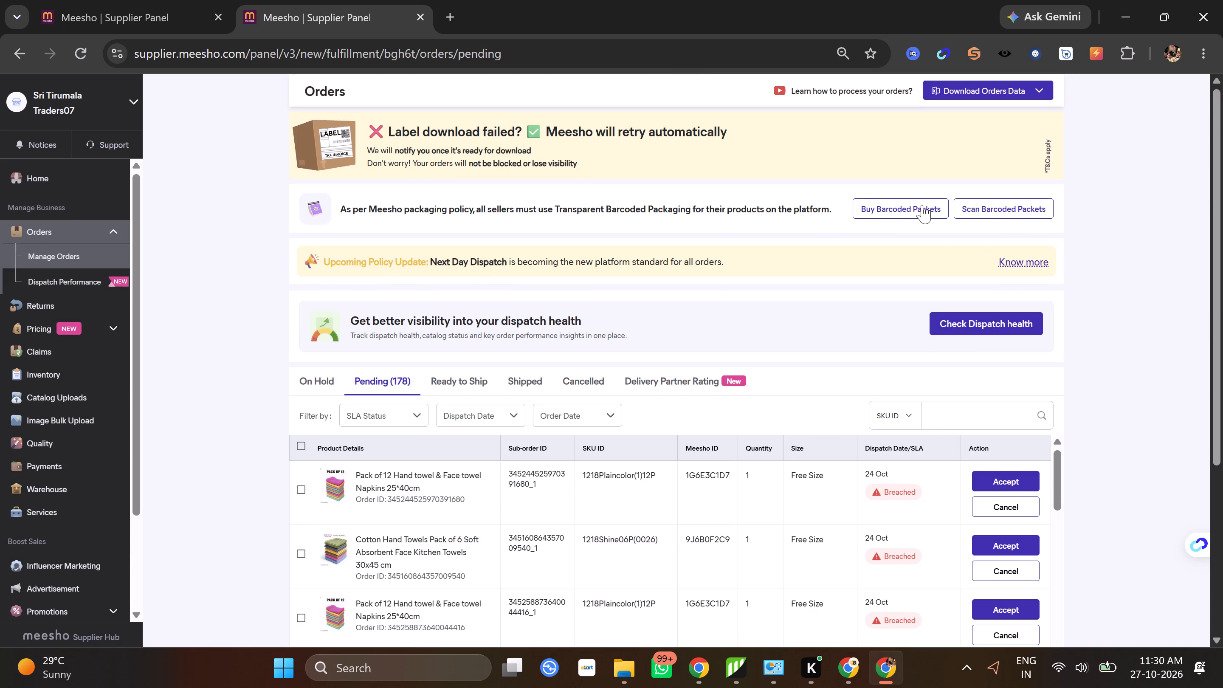
left_click(992, 210)
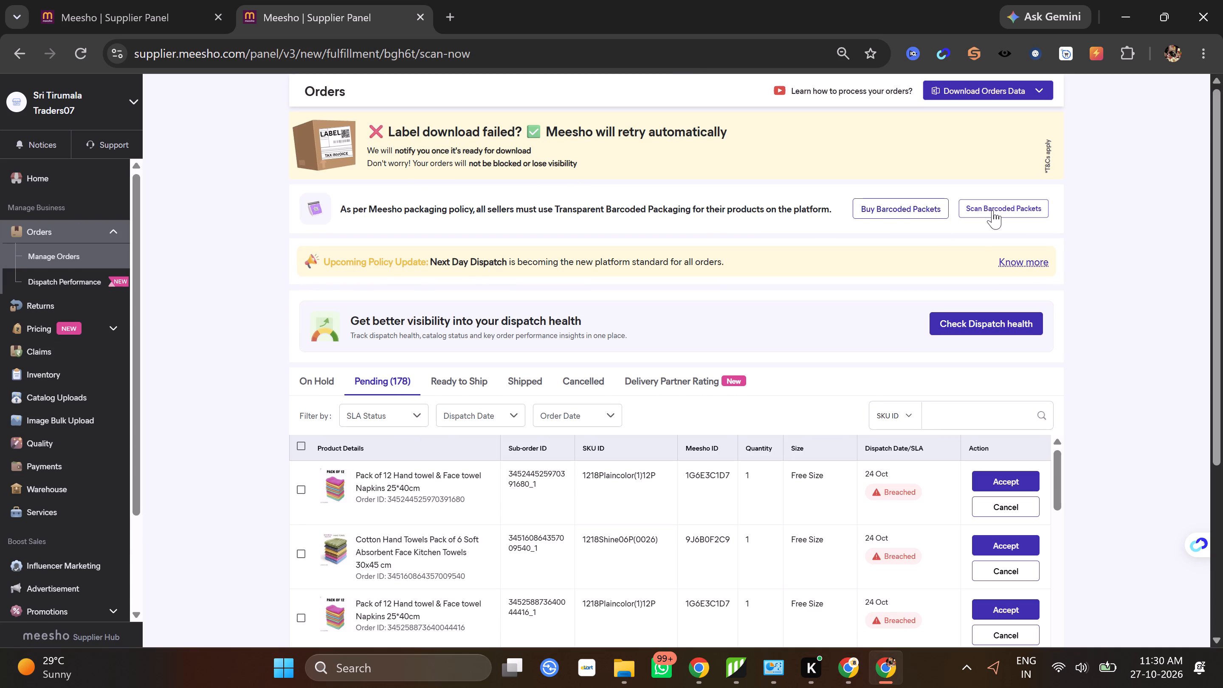
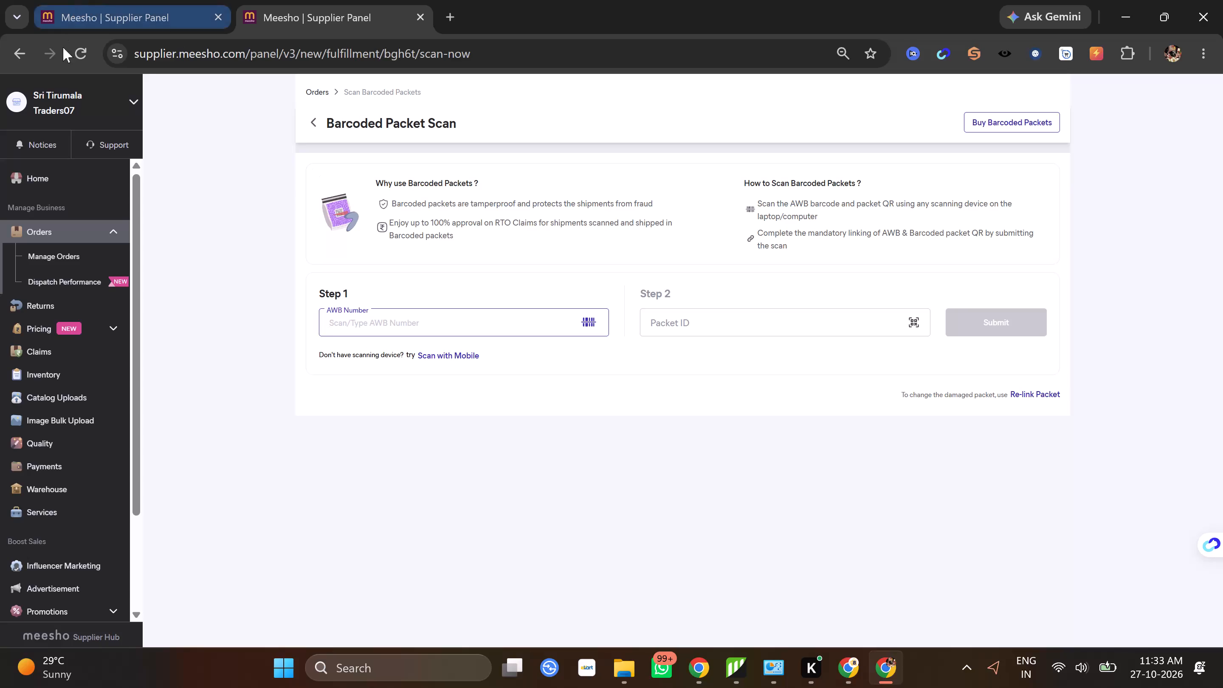
Reload the Barcoded Packet Scan page.
left_click(88, 57)
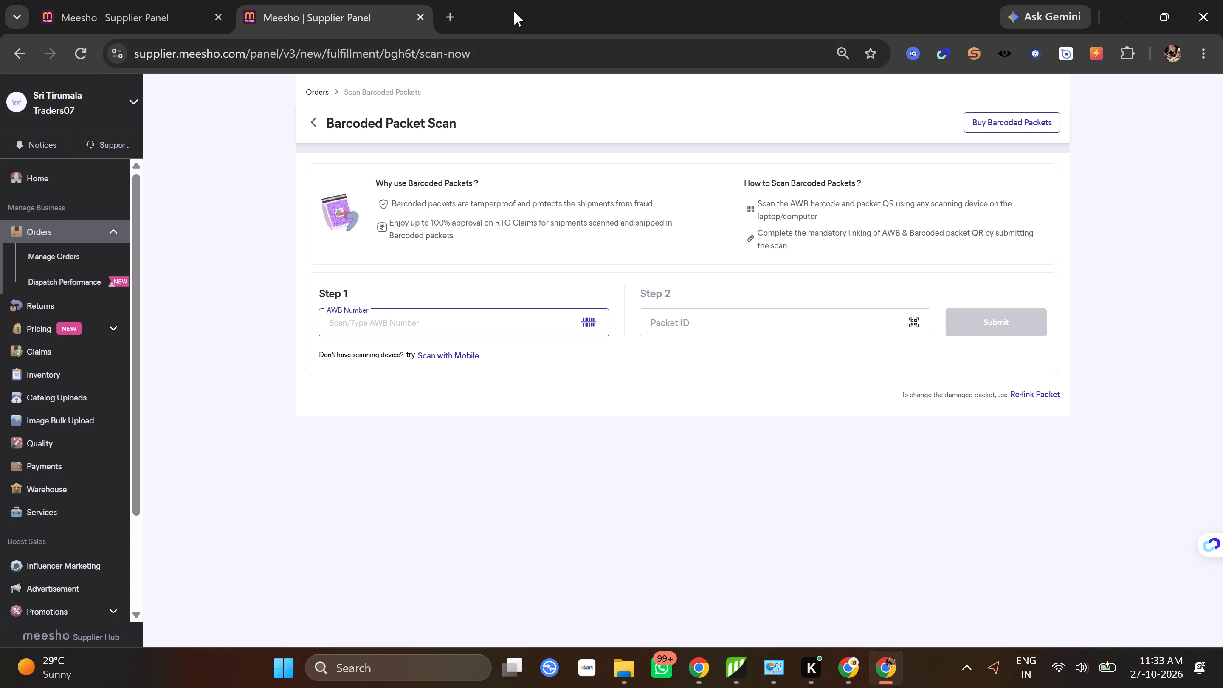
left_click(90, 54)
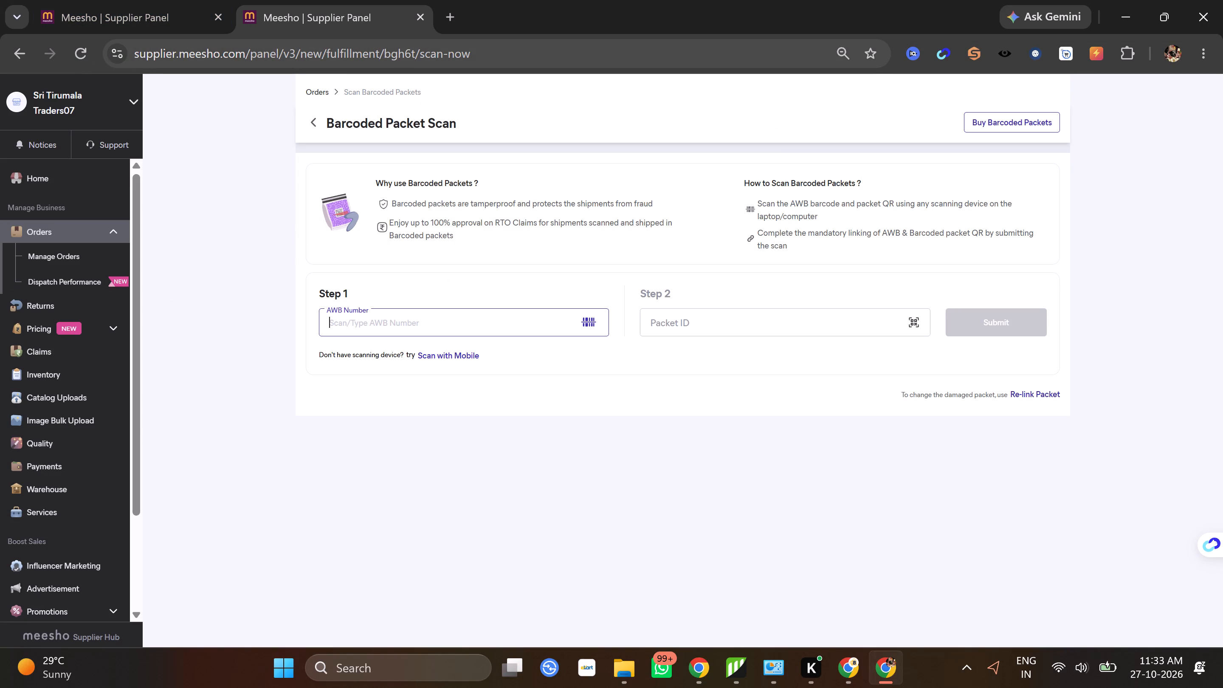
left_click(80, 51)
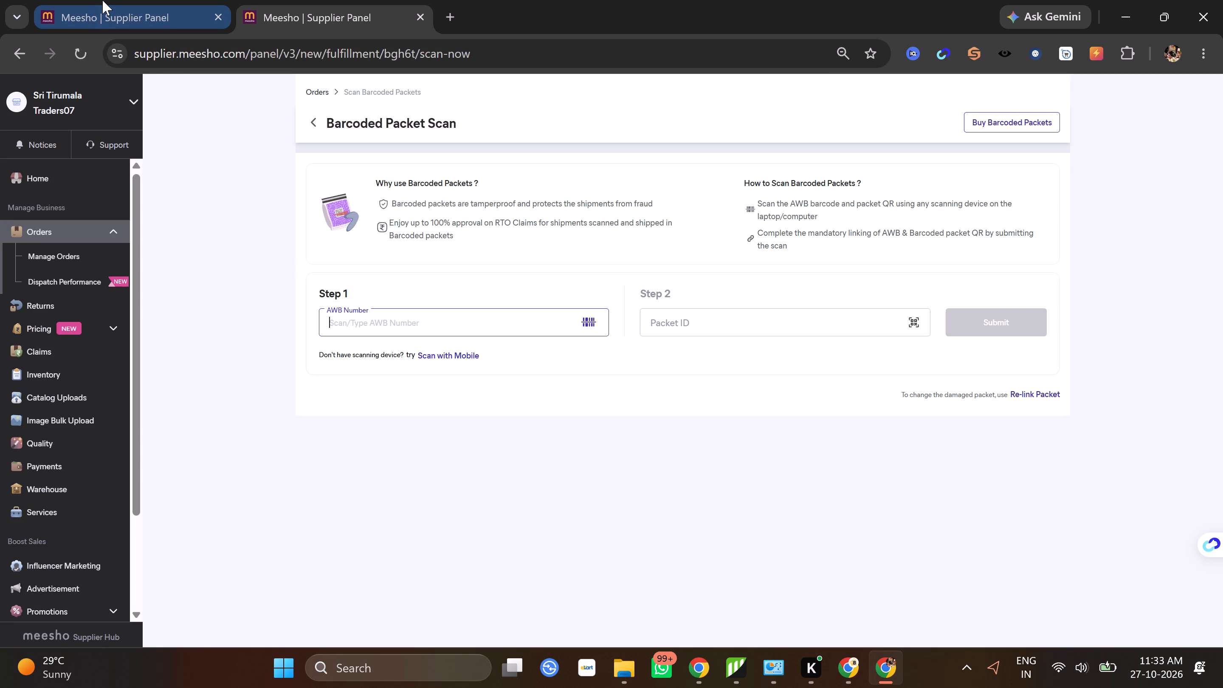
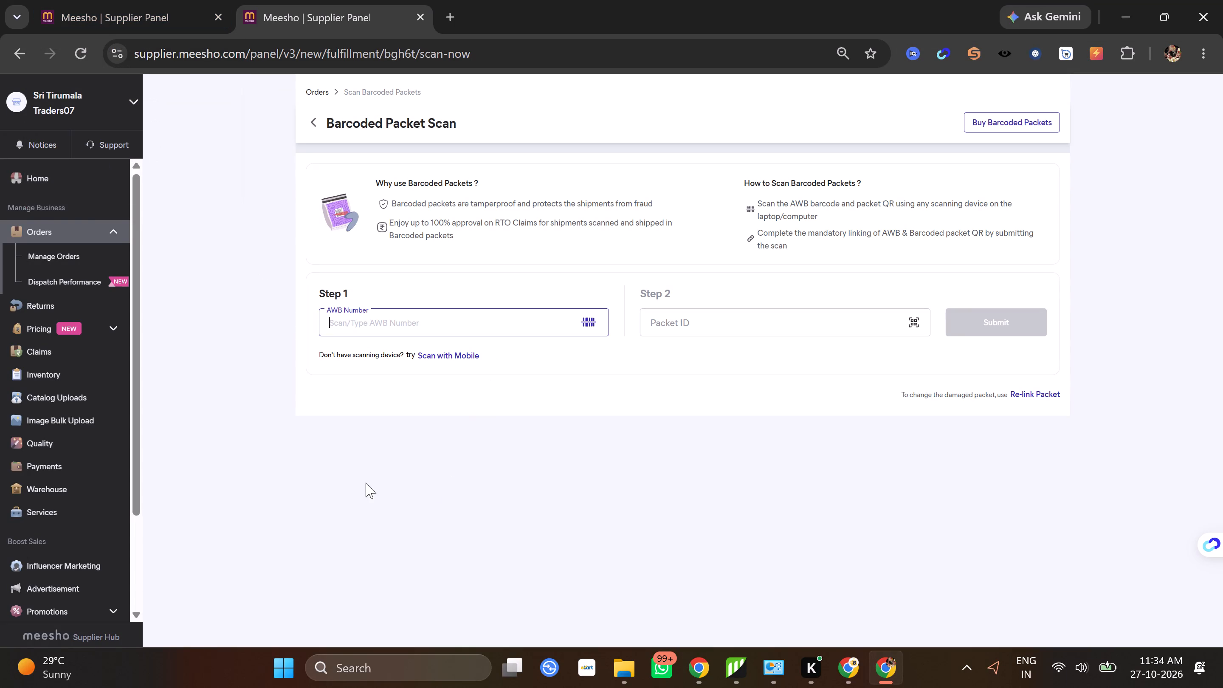
Reload the Barcoded Packet Scan page again.
left_click(85, 43)
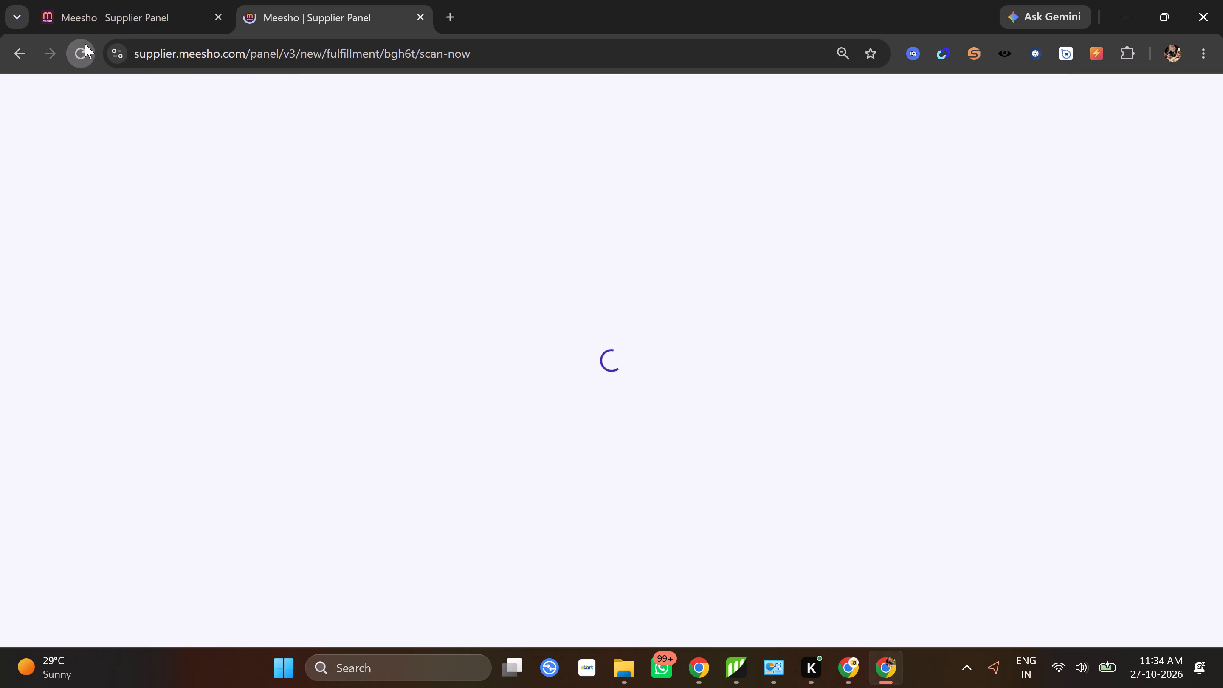
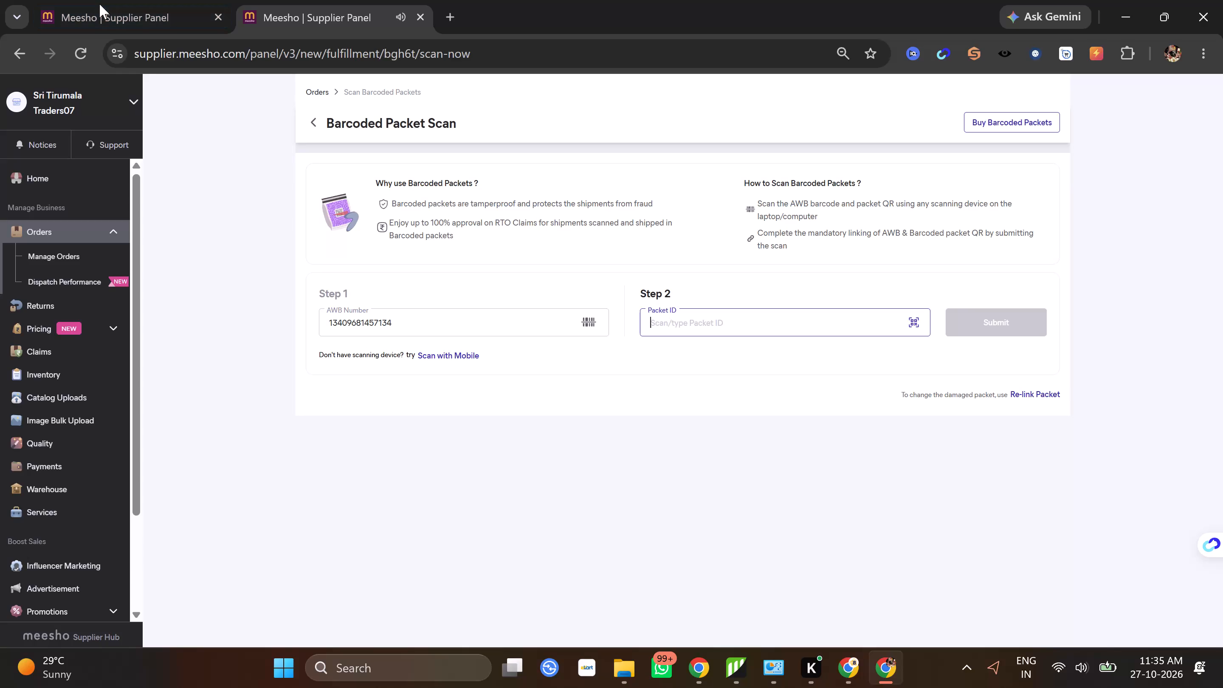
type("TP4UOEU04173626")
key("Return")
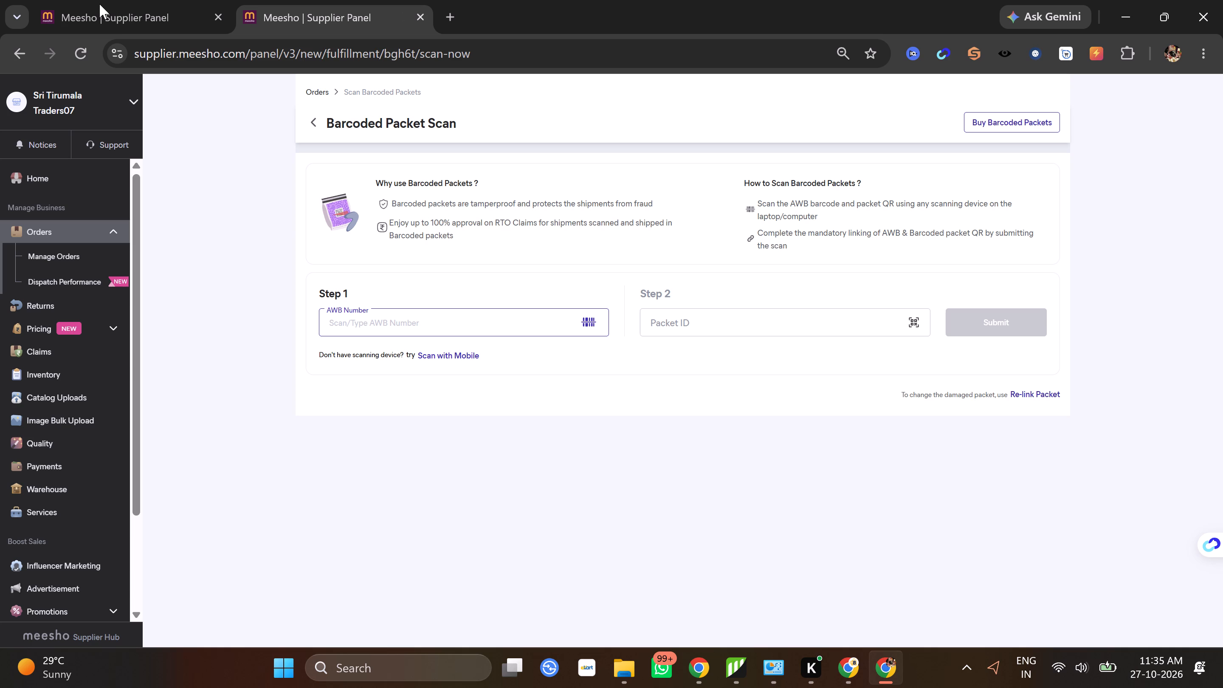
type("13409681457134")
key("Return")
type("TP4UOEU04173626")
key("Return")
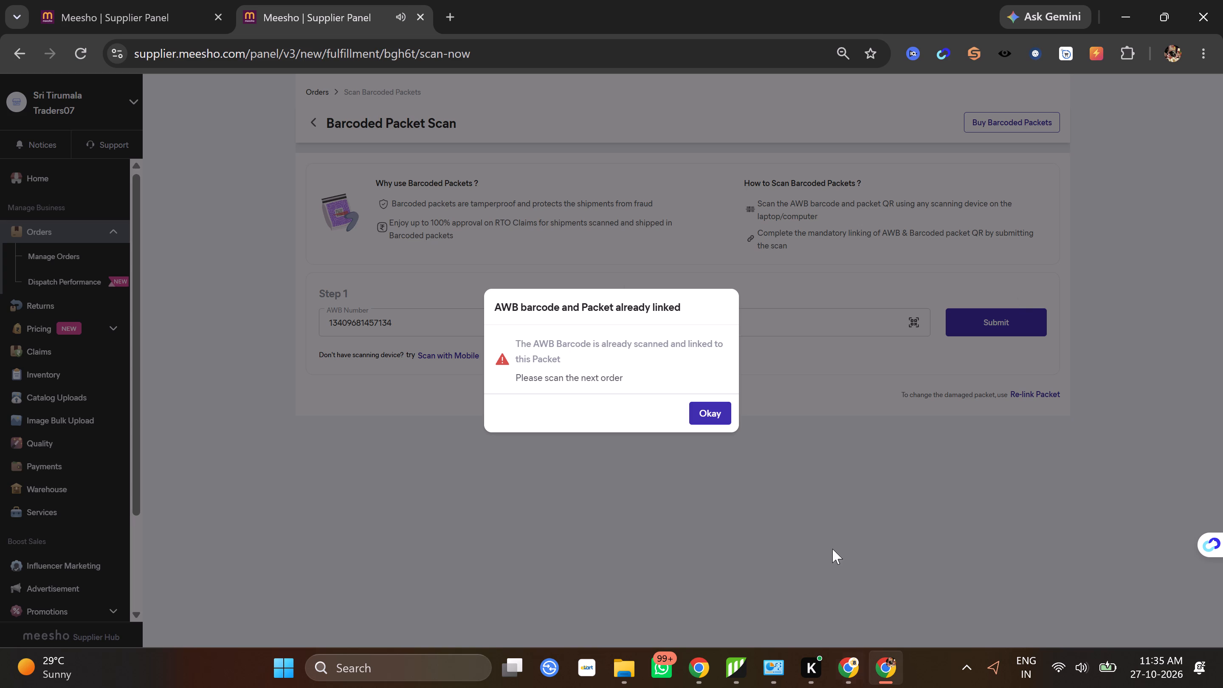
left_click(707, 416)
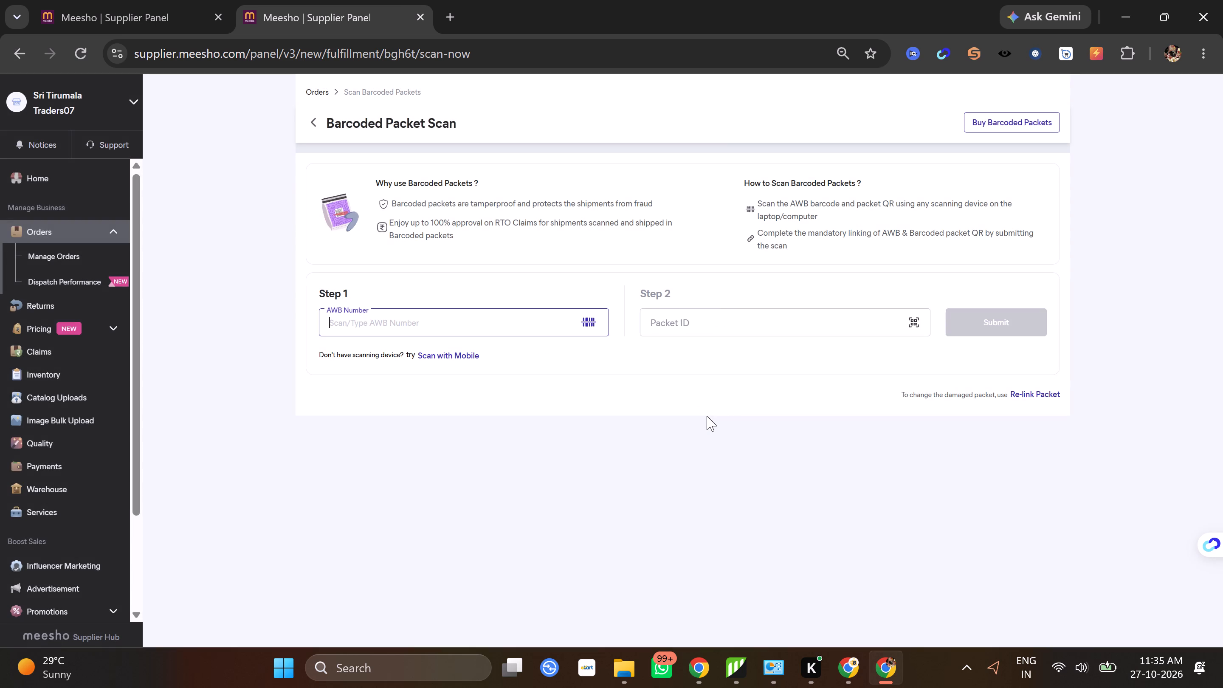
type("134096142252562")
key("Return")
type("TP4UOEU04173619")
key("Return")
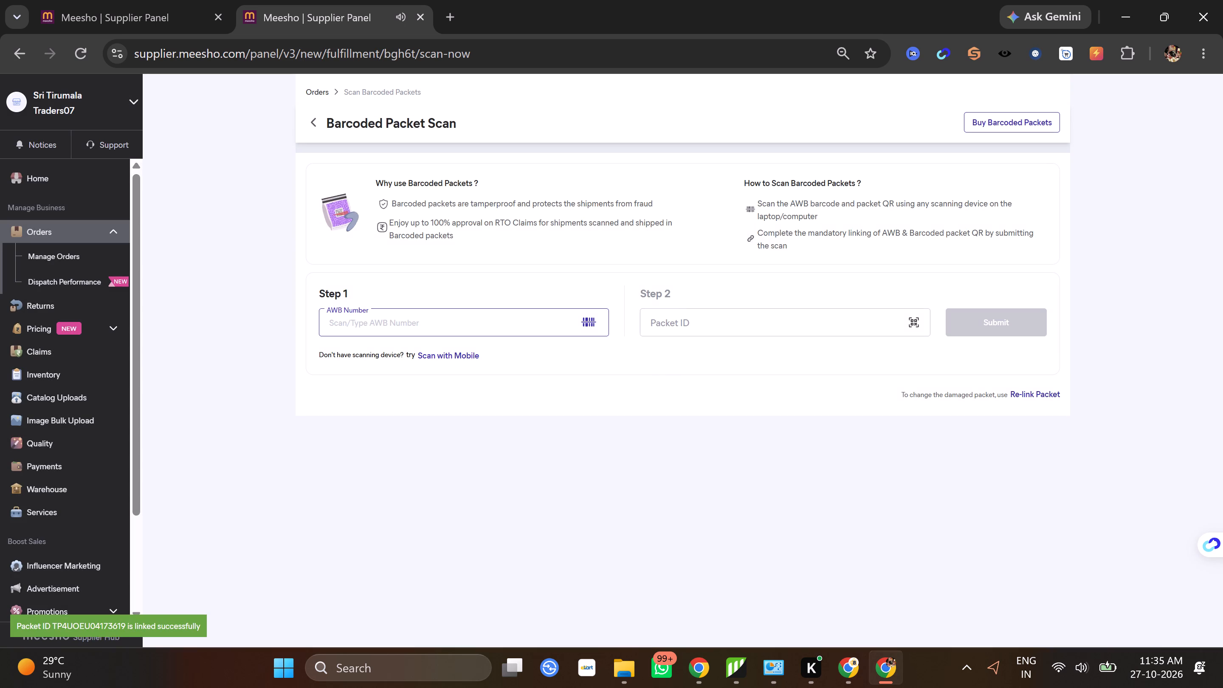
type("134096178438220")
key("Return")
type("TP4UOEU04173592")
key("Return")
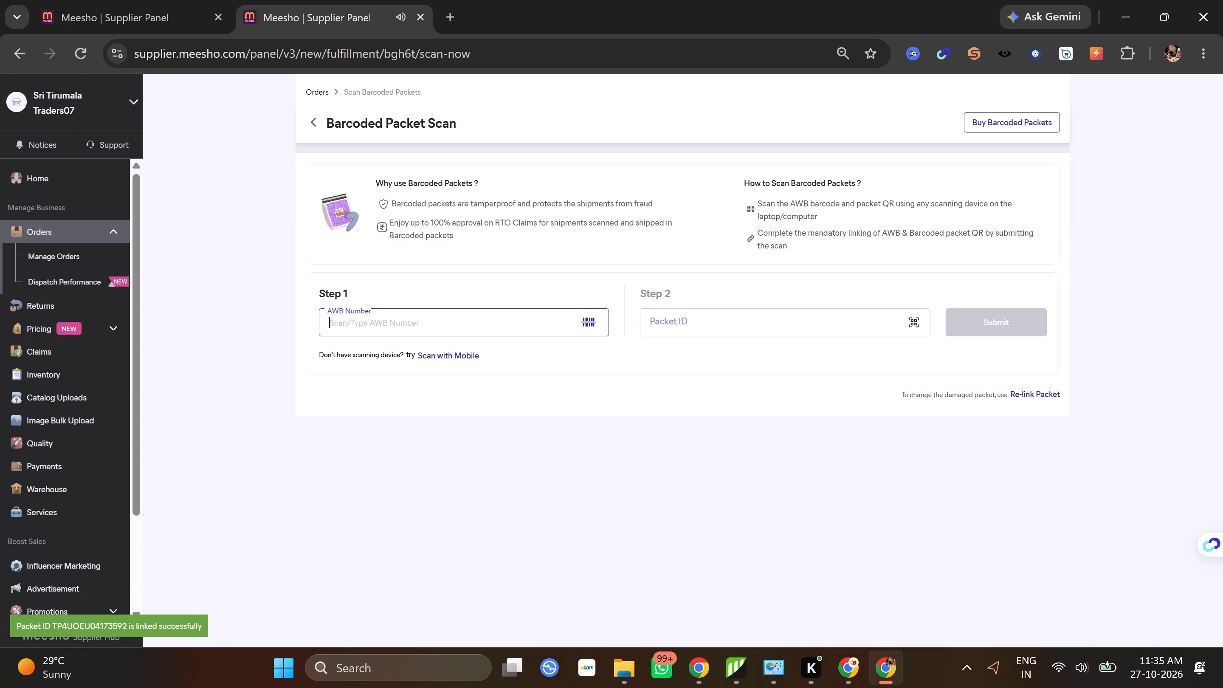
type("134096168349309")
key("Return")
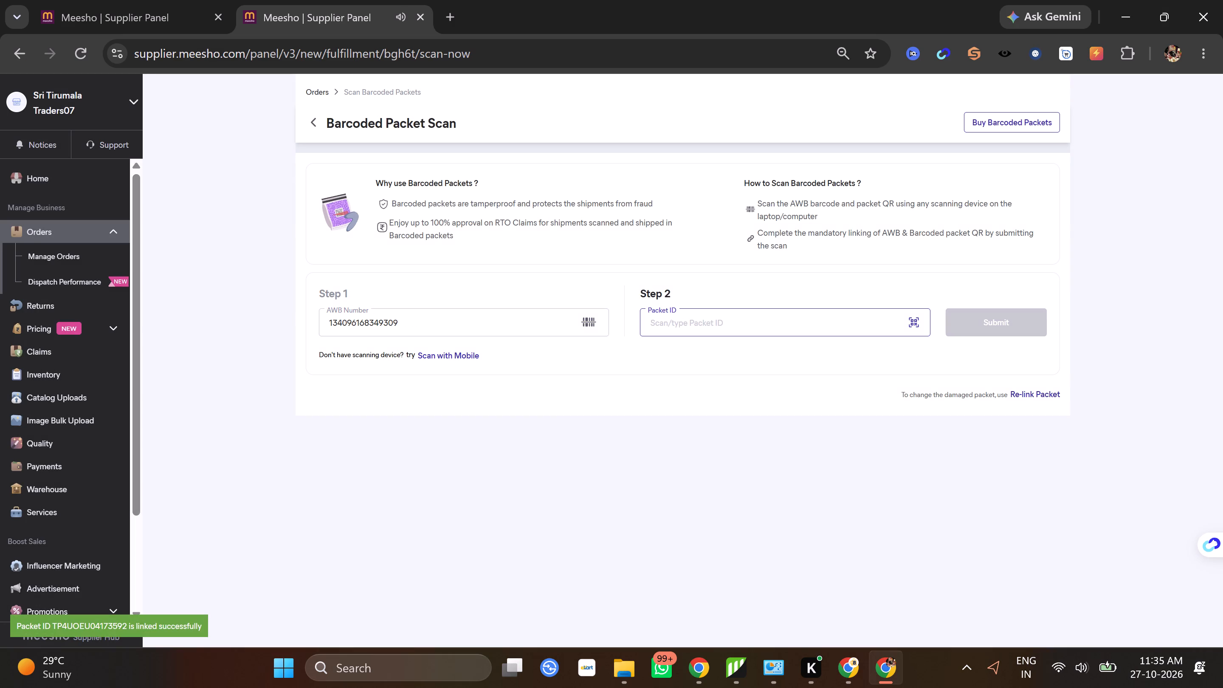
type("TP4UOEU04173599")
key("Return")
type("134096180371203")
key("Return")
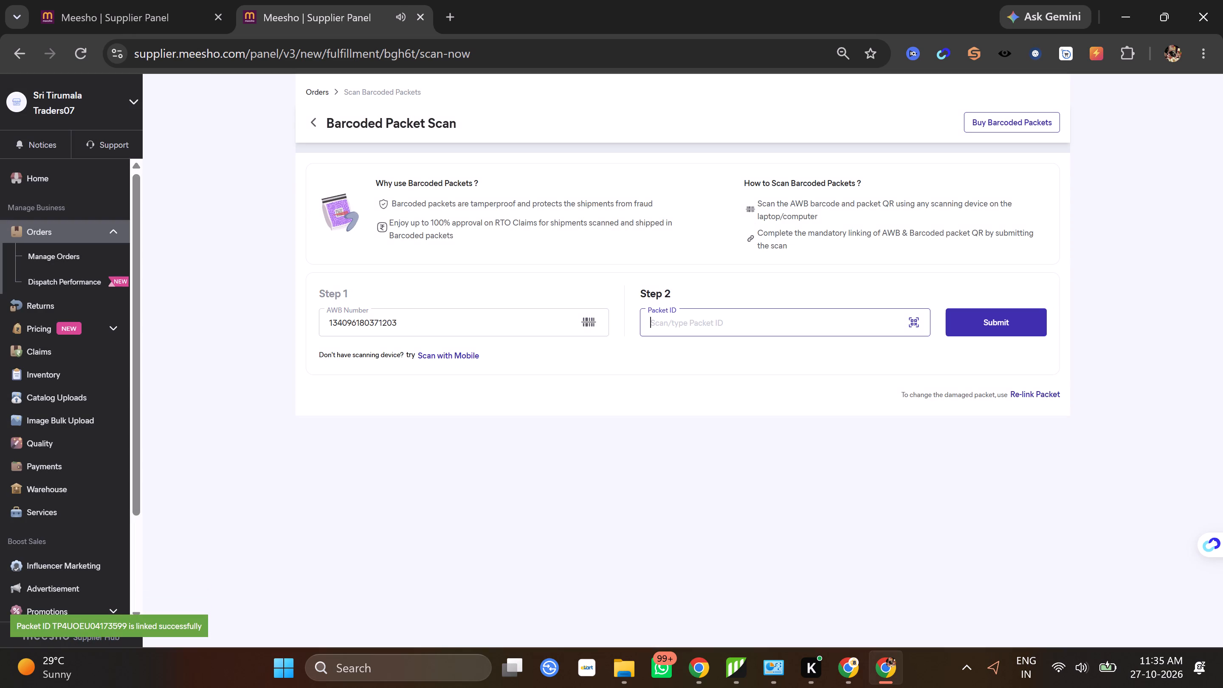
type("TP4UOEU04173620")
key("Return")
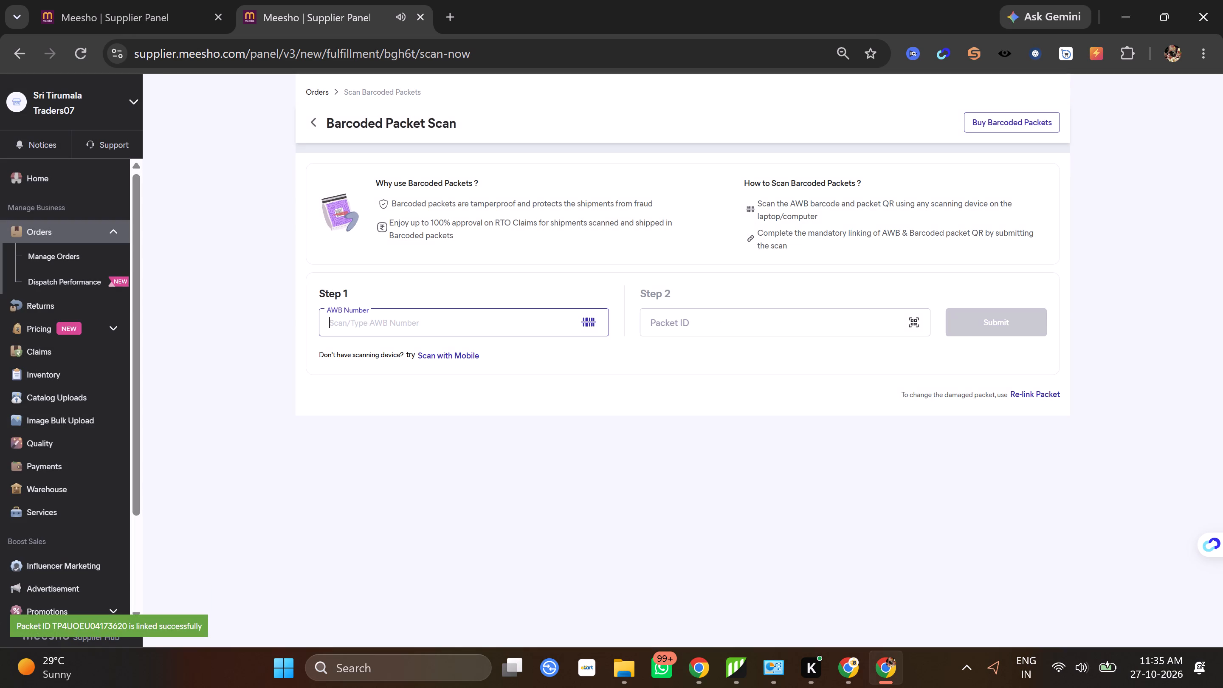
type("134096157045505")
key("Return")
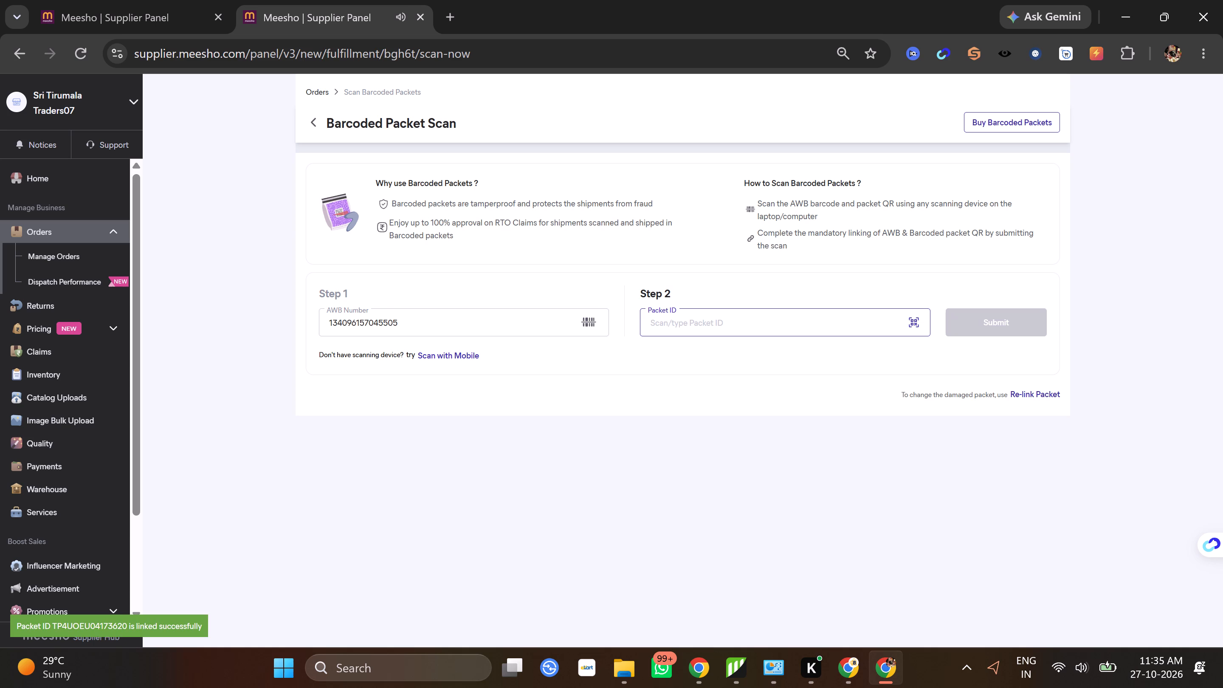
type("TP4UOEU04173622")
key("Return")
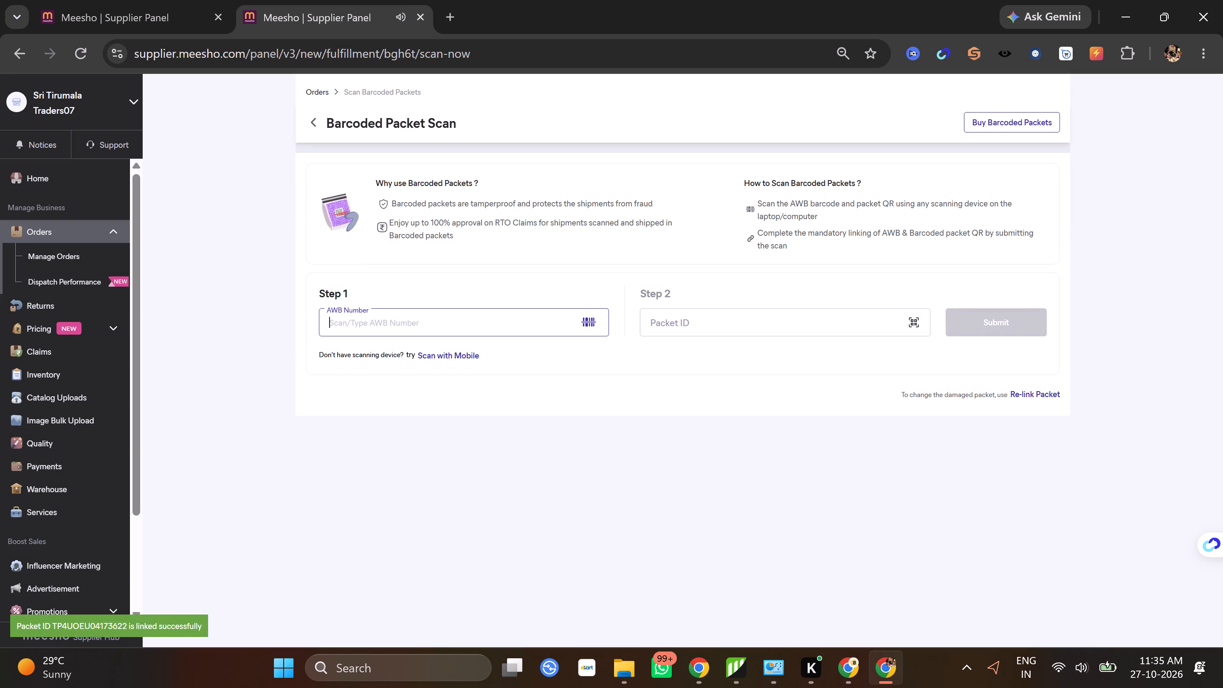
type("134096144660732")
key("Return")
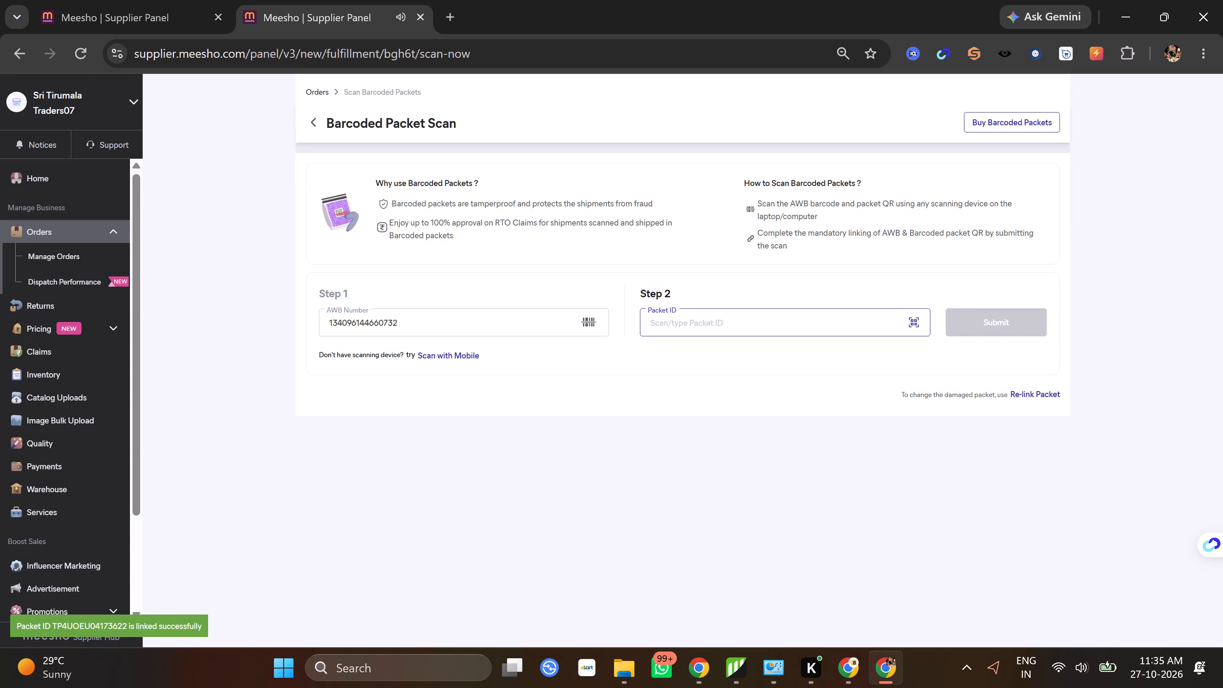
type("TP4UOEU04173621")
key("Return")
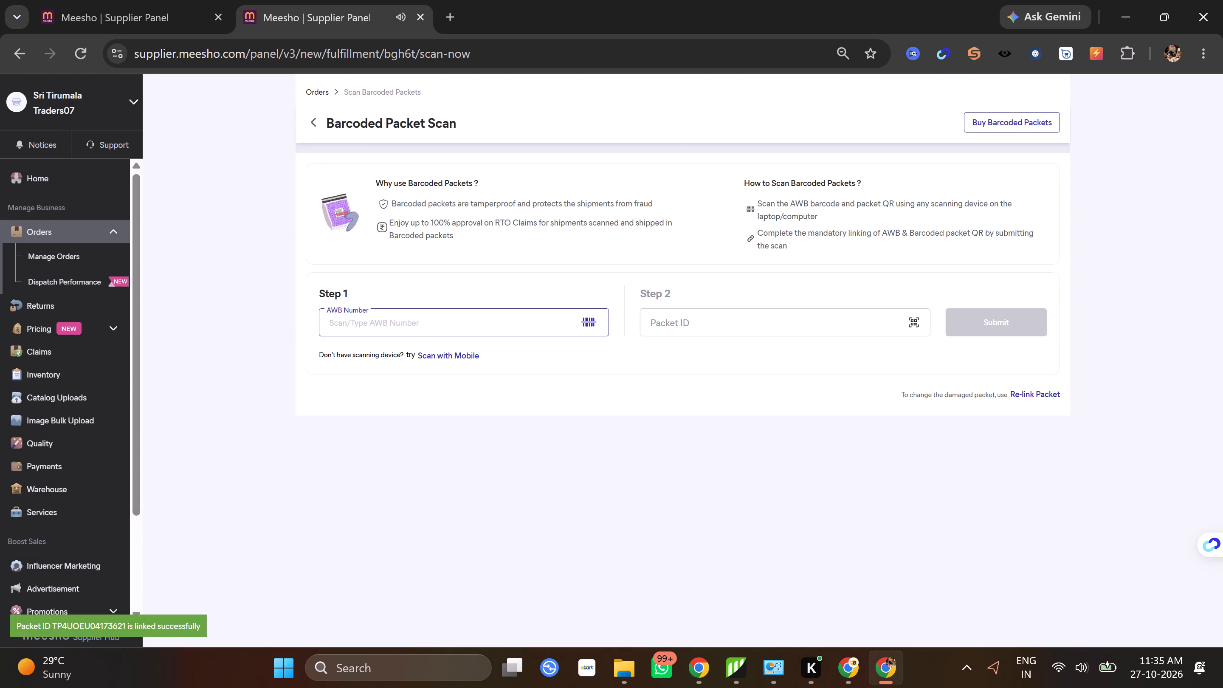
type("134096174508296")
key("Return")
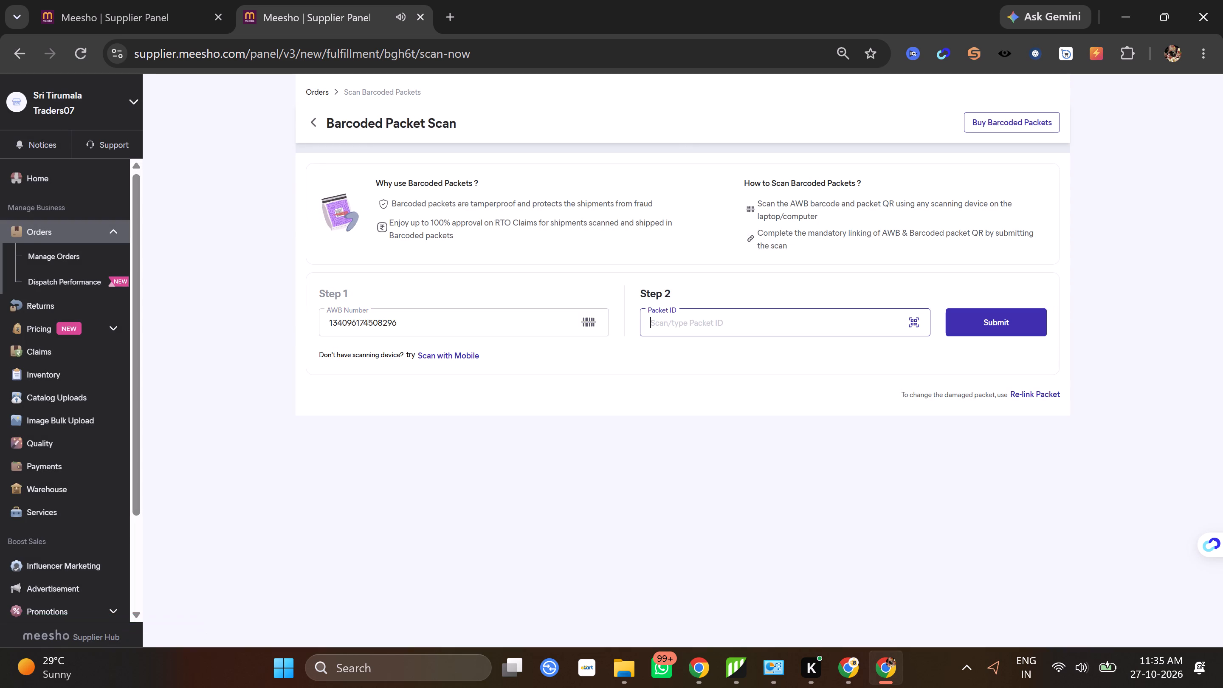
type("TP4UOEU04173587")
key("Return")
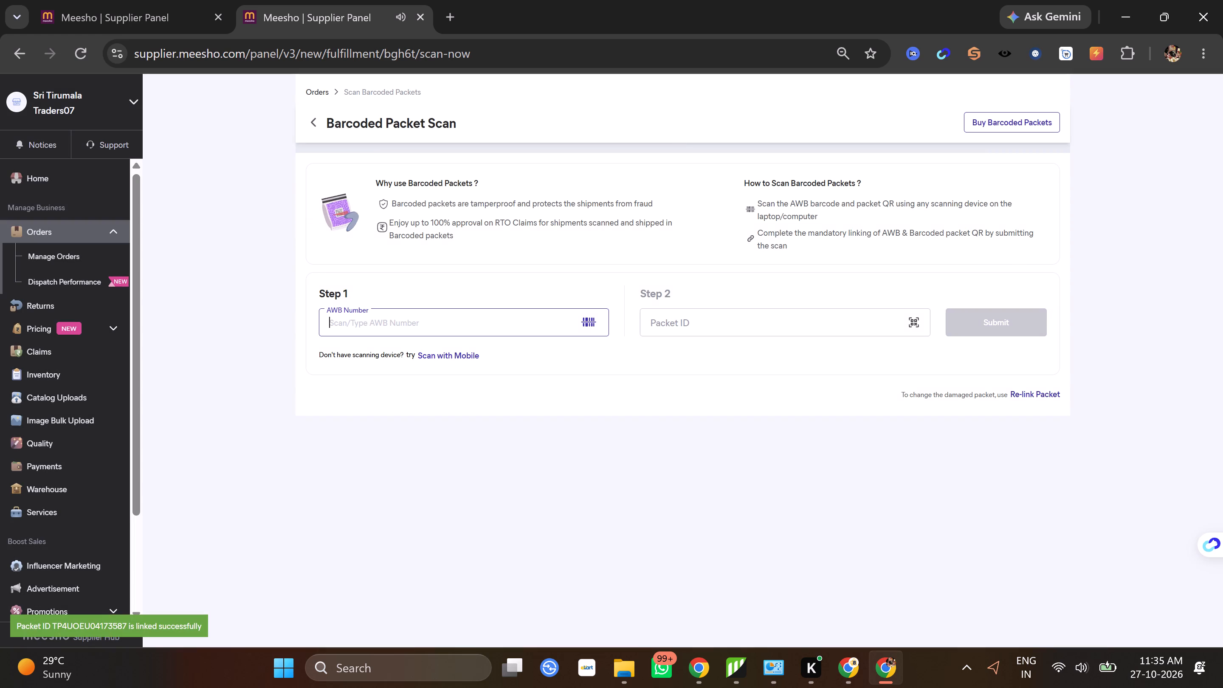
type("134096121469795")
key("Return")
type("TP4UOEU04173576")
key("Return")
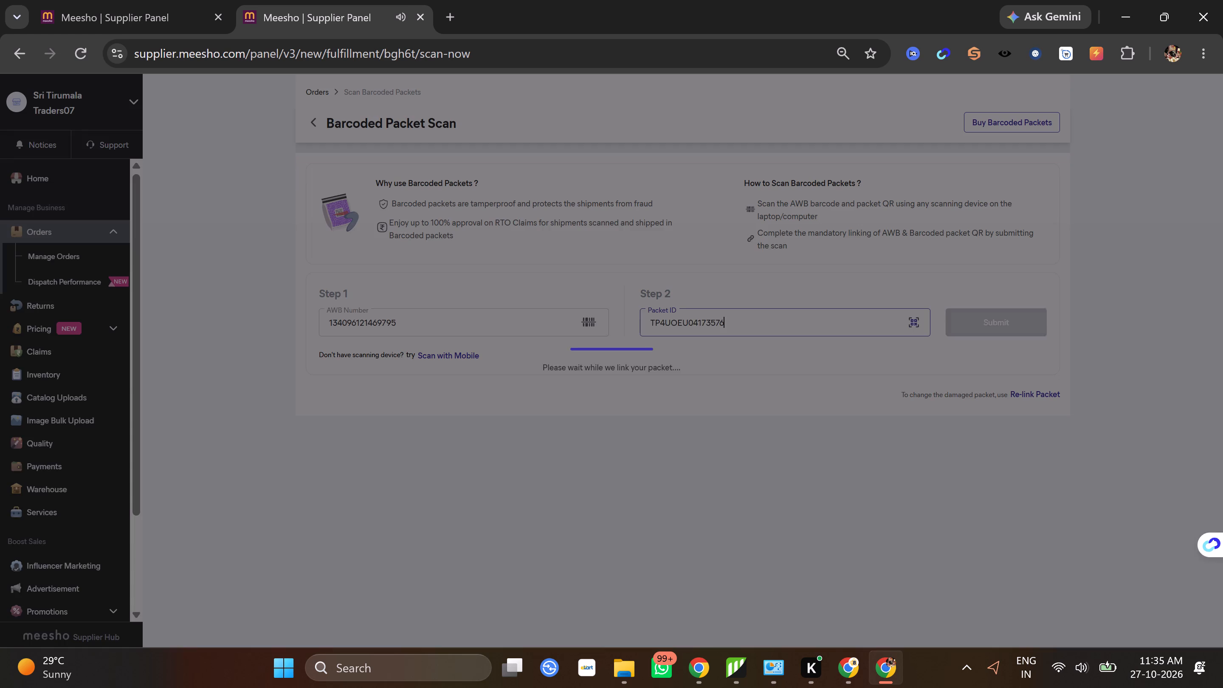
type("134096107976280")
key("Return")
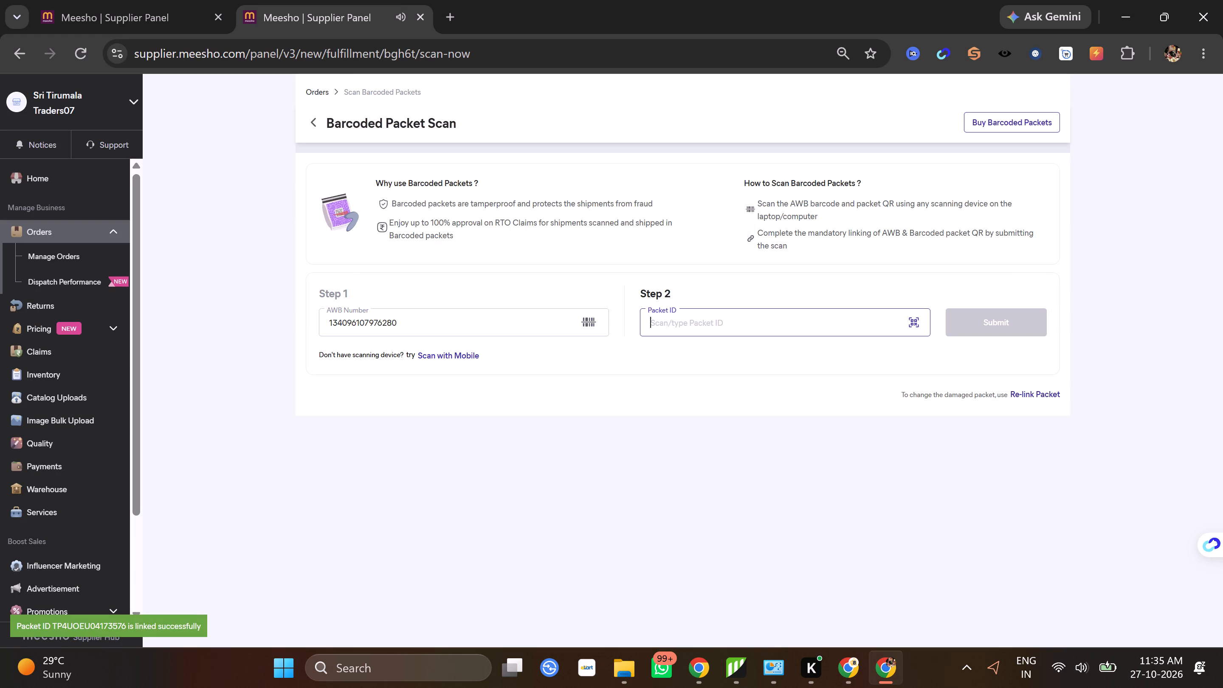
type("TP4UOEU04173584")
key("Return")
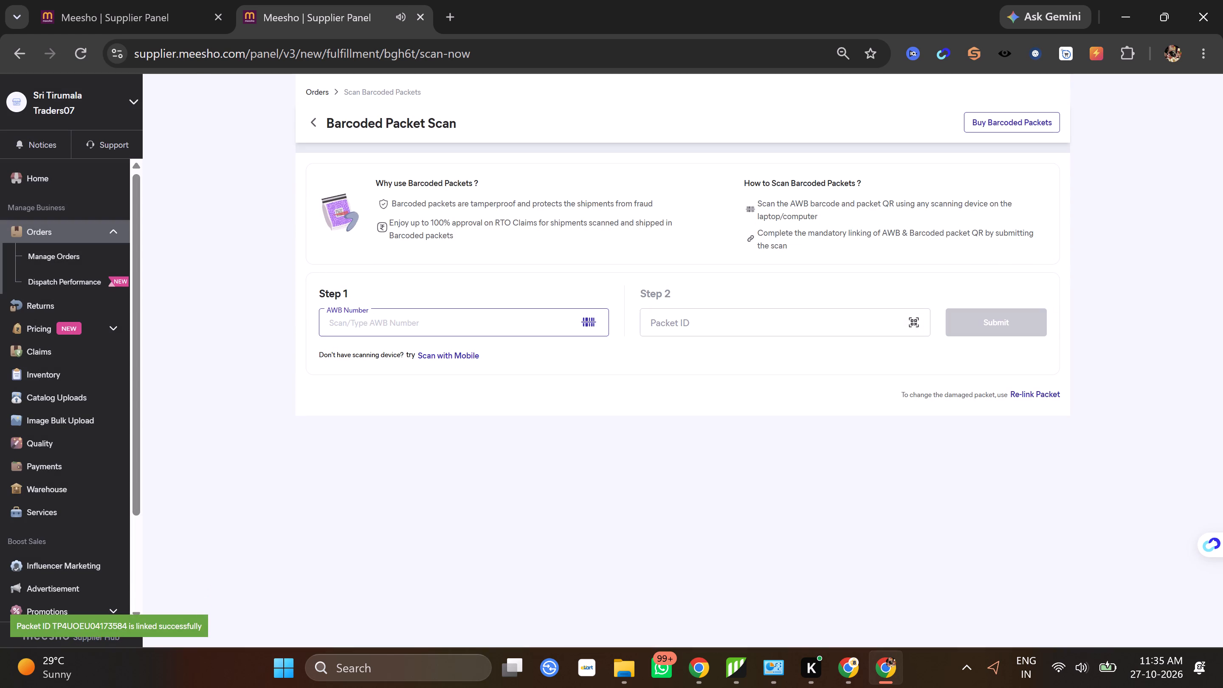
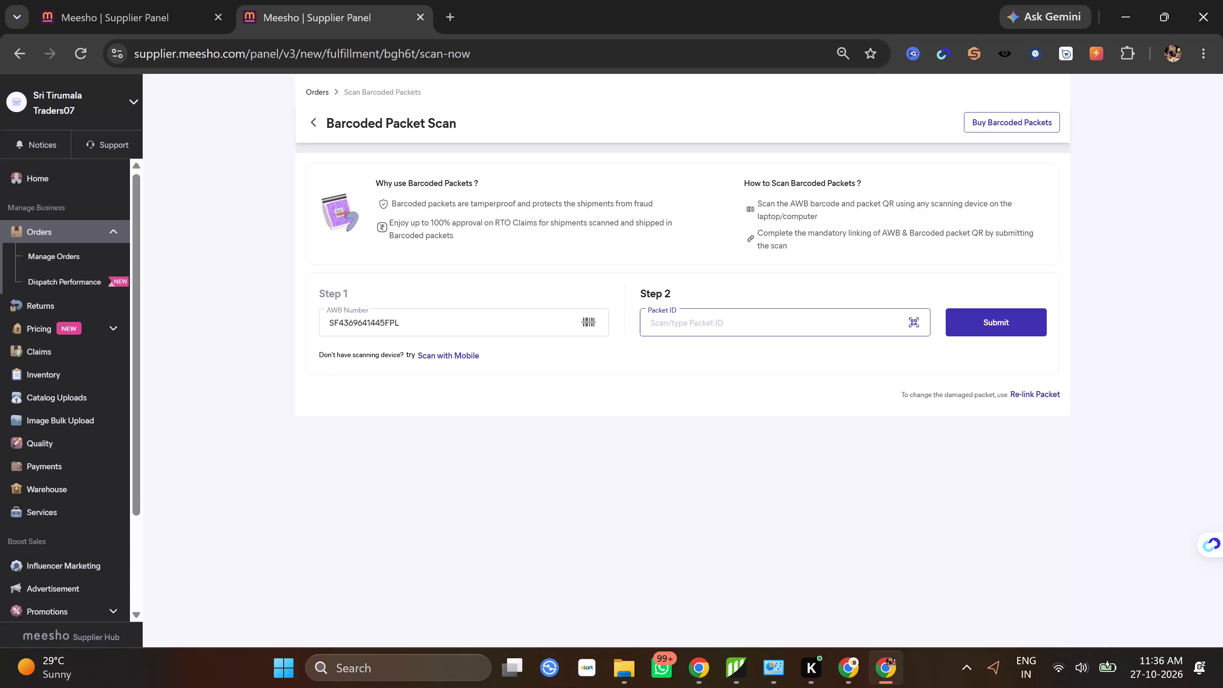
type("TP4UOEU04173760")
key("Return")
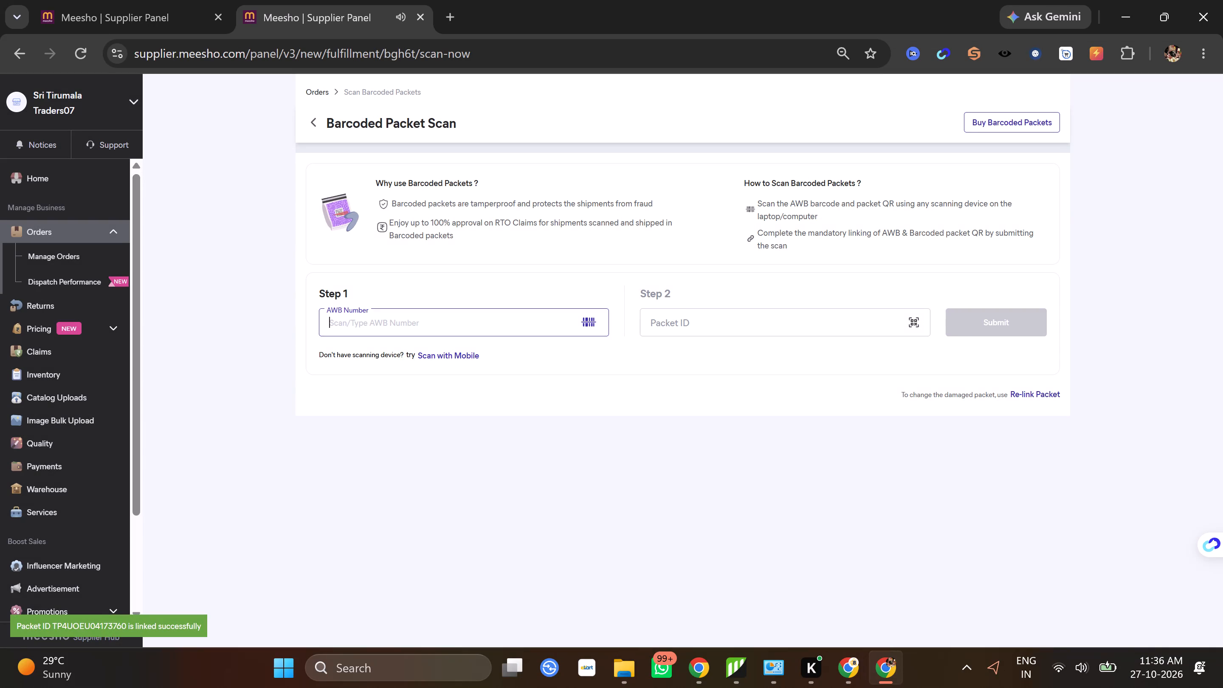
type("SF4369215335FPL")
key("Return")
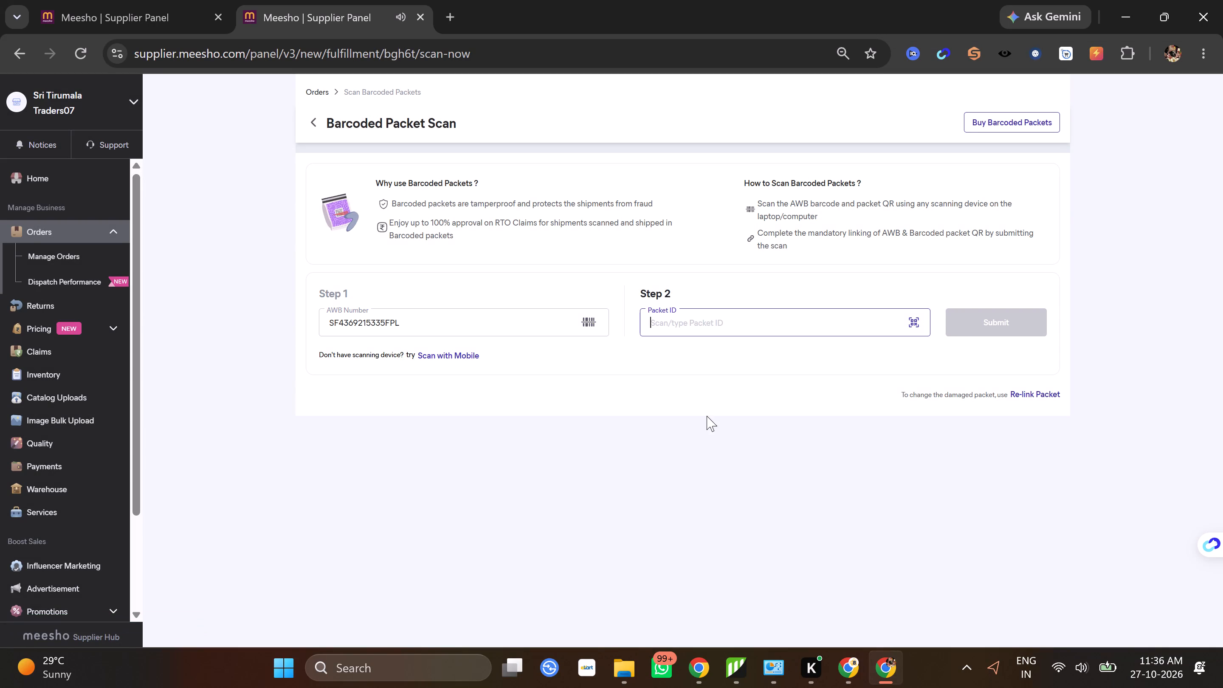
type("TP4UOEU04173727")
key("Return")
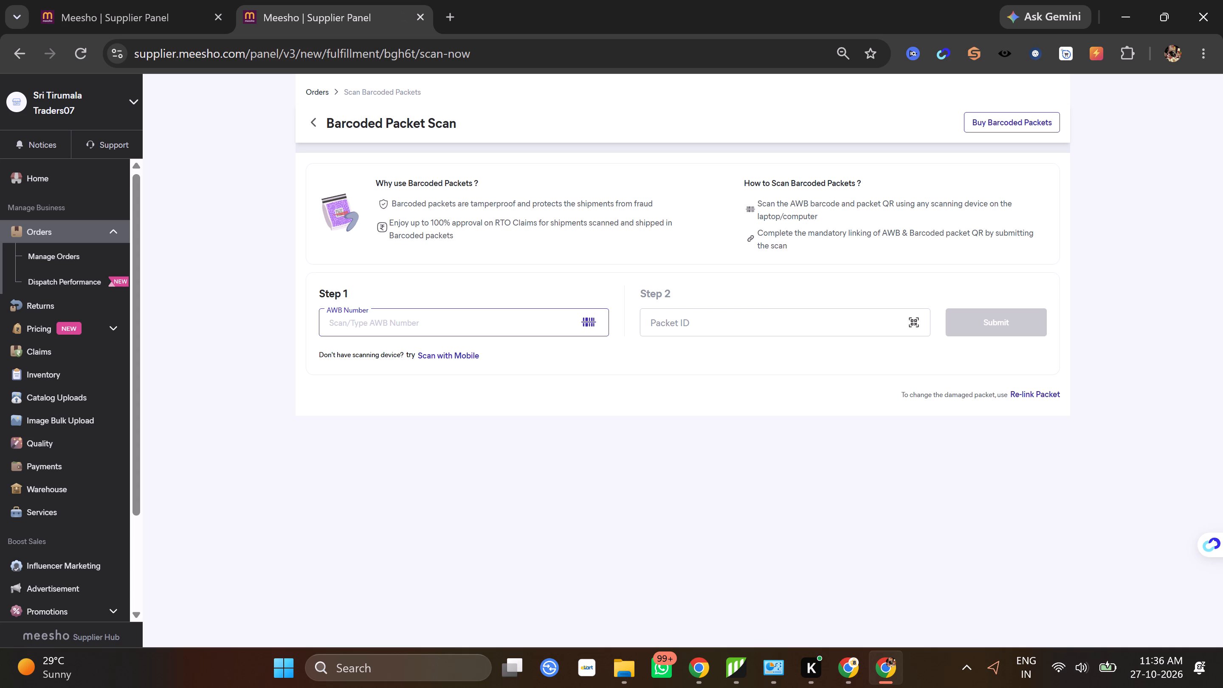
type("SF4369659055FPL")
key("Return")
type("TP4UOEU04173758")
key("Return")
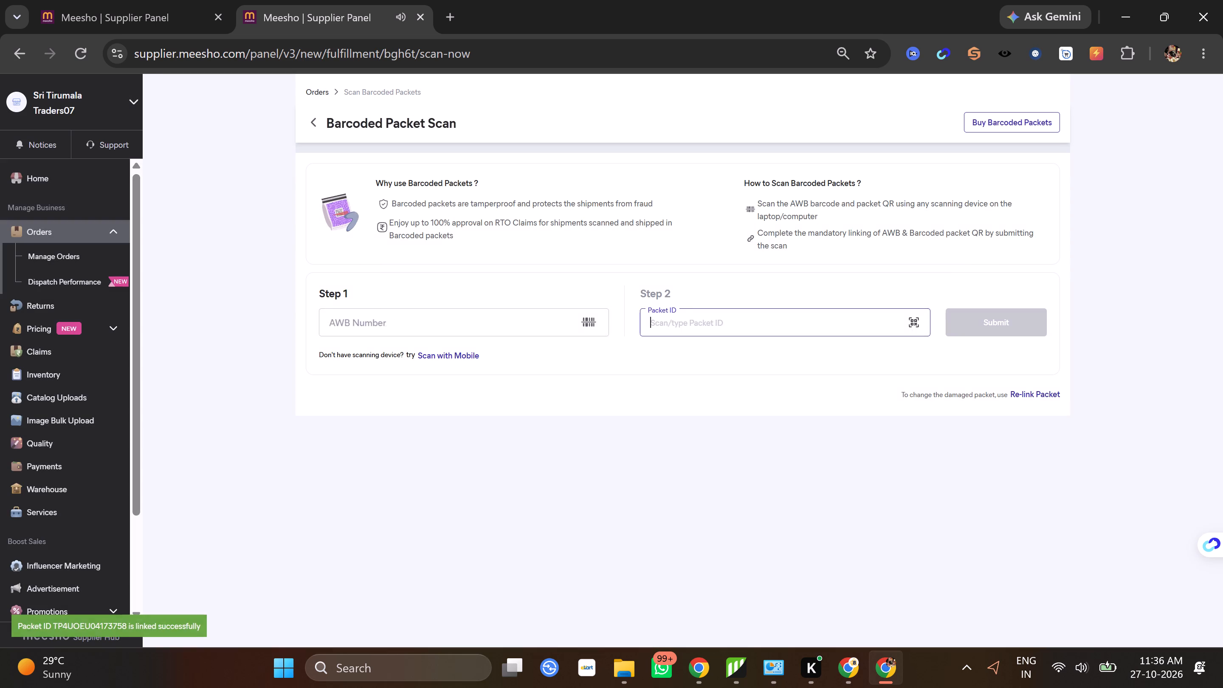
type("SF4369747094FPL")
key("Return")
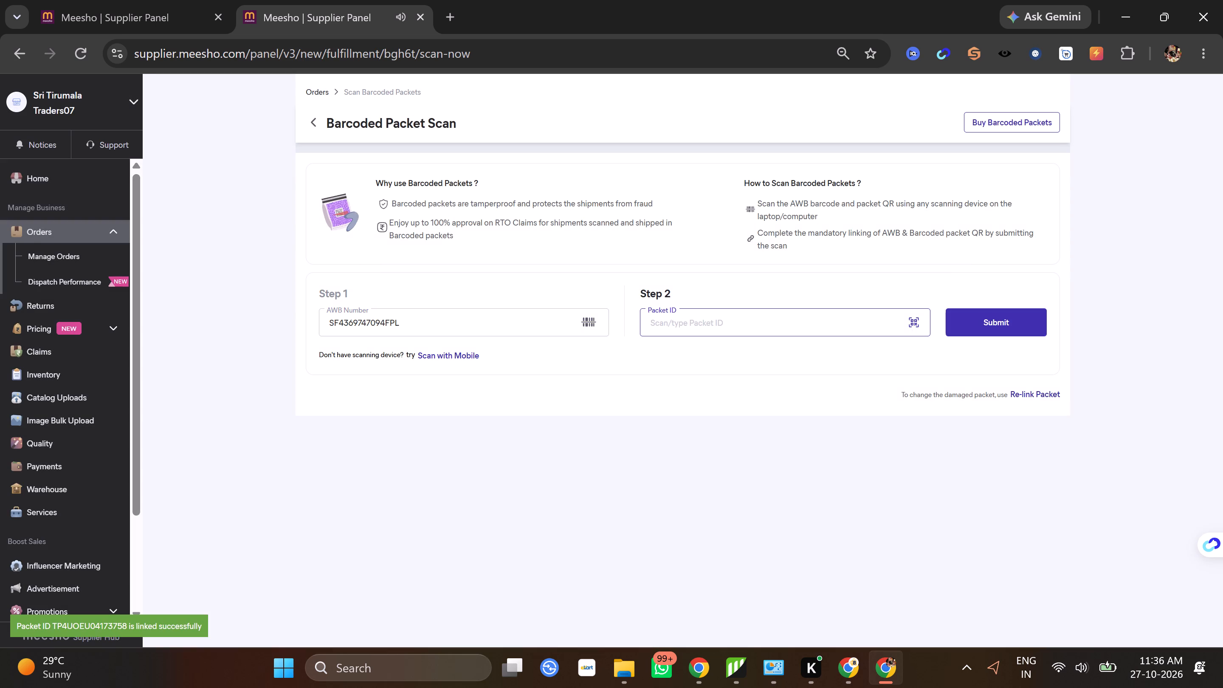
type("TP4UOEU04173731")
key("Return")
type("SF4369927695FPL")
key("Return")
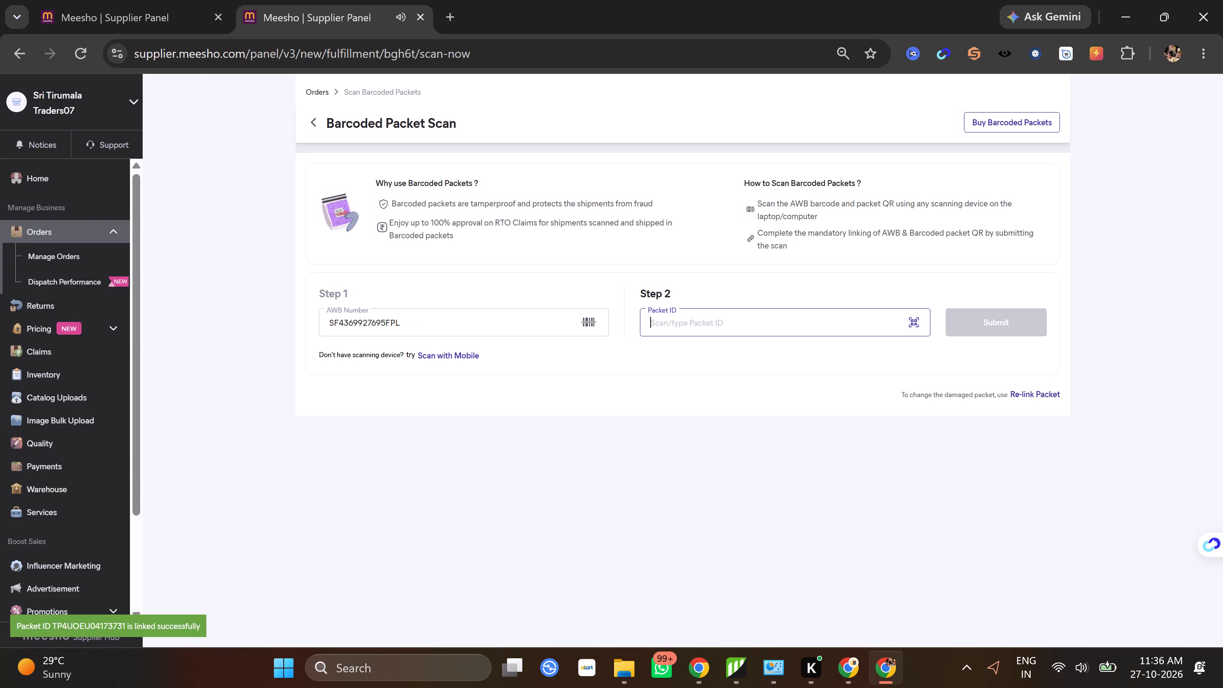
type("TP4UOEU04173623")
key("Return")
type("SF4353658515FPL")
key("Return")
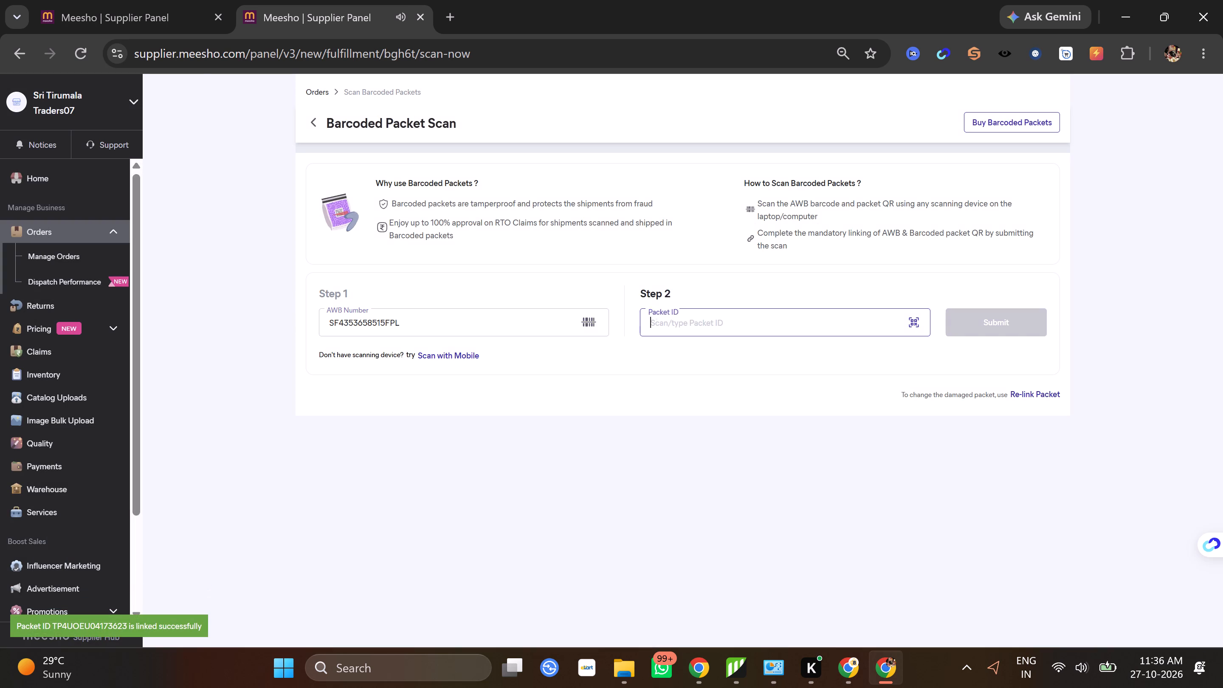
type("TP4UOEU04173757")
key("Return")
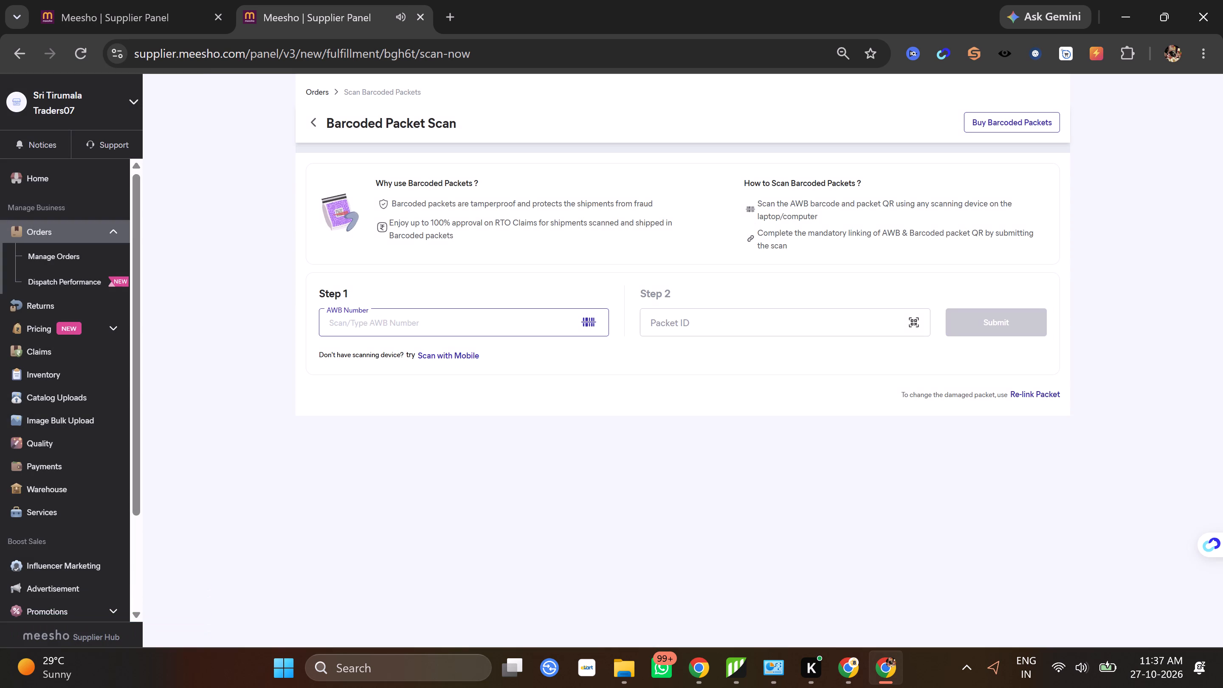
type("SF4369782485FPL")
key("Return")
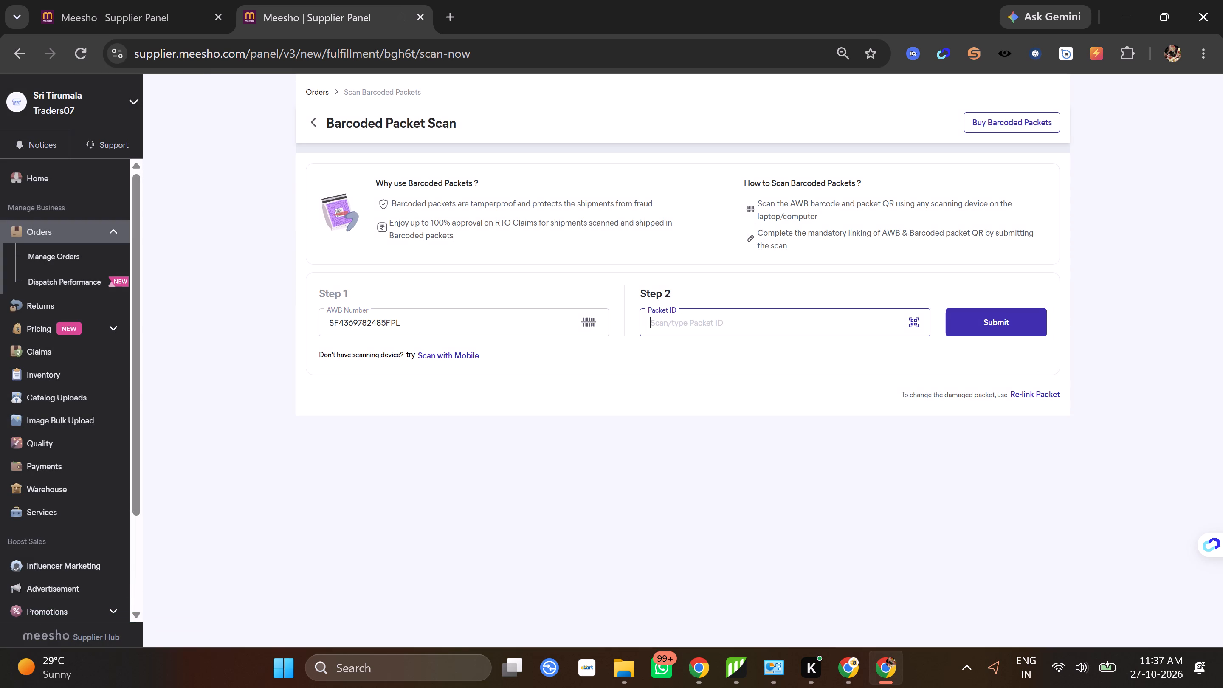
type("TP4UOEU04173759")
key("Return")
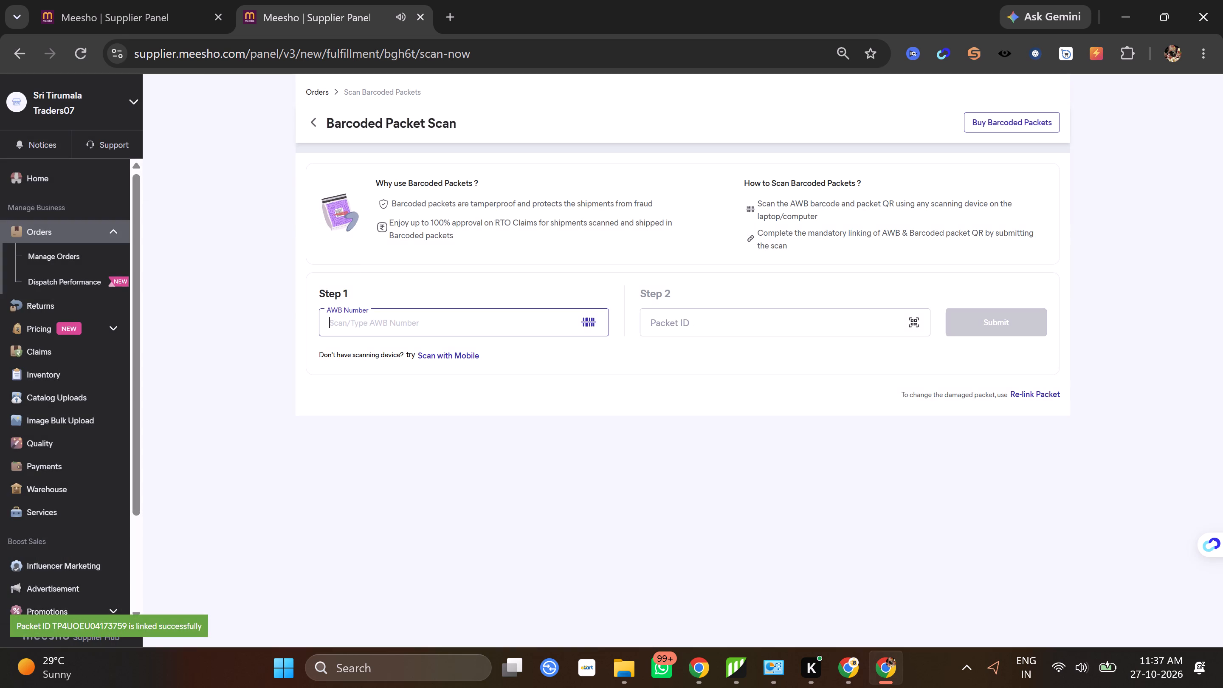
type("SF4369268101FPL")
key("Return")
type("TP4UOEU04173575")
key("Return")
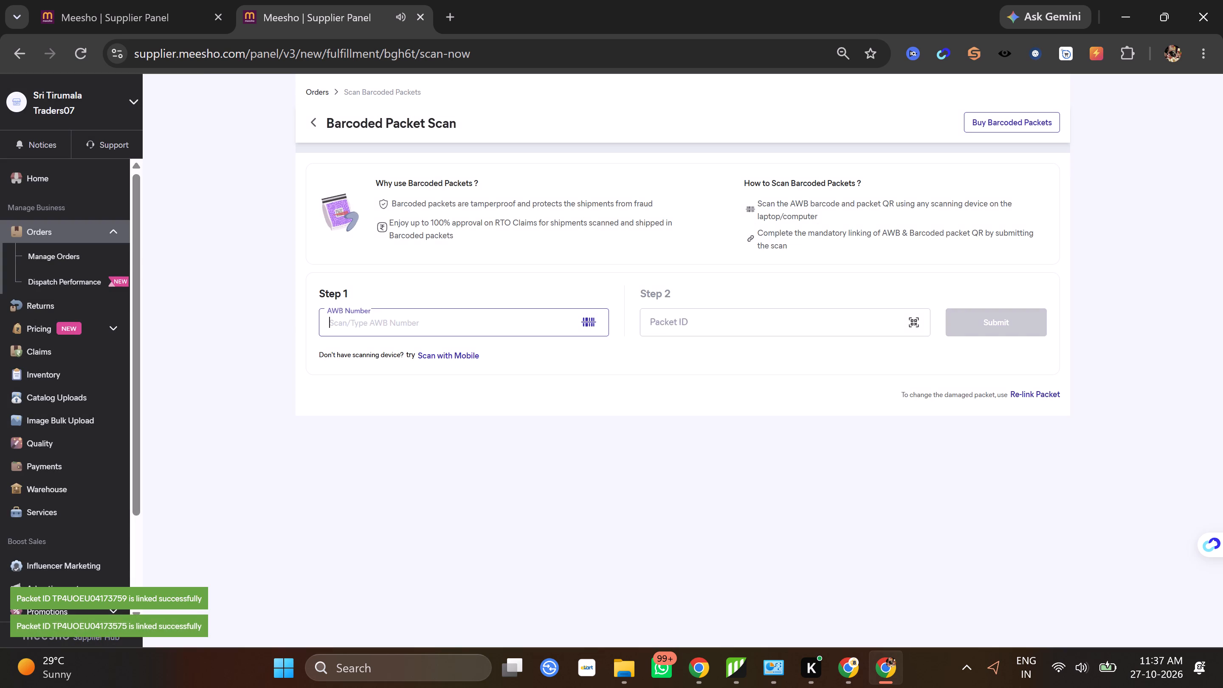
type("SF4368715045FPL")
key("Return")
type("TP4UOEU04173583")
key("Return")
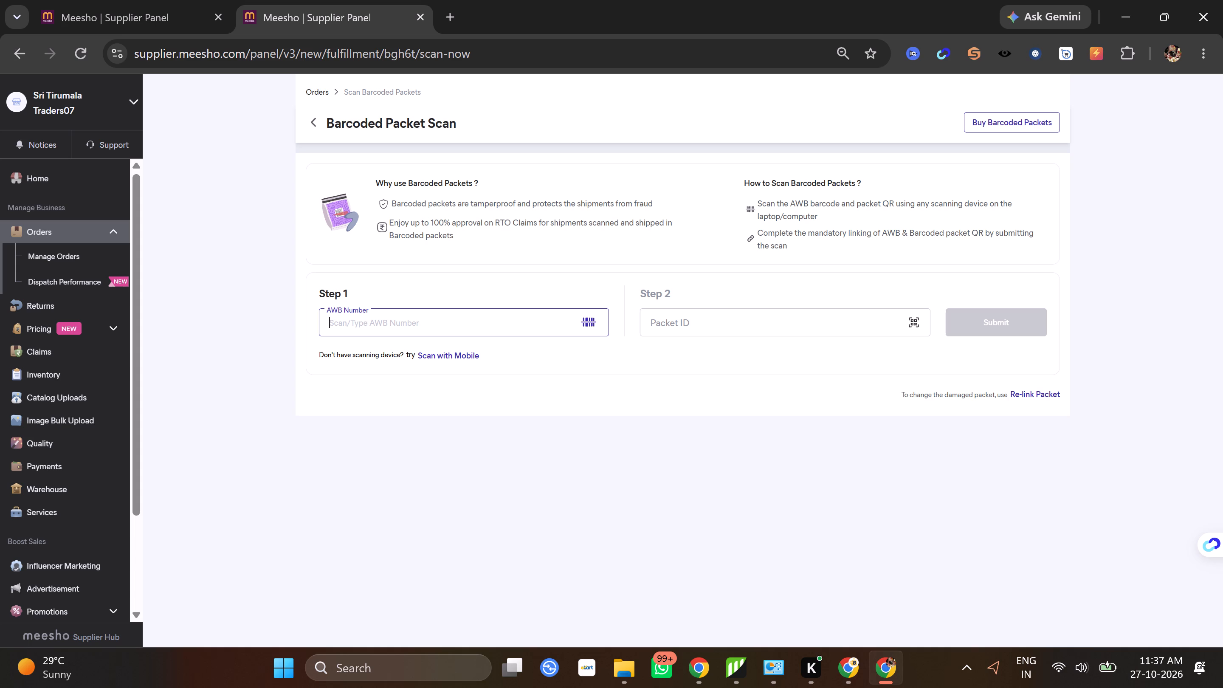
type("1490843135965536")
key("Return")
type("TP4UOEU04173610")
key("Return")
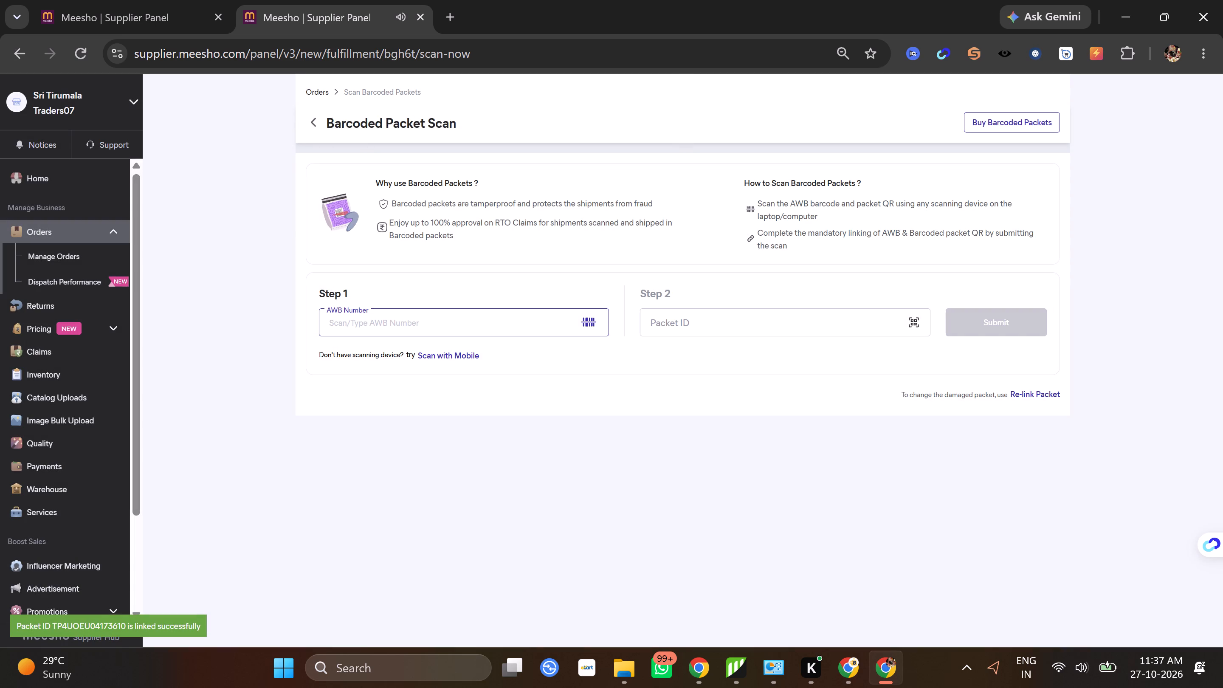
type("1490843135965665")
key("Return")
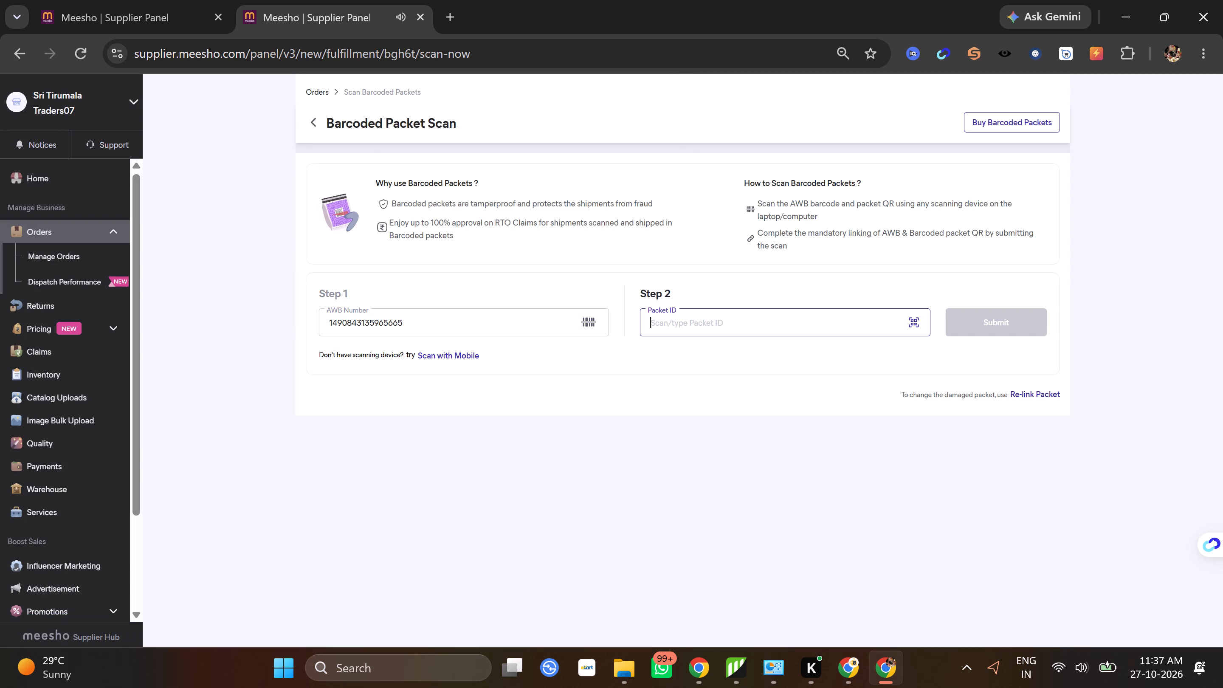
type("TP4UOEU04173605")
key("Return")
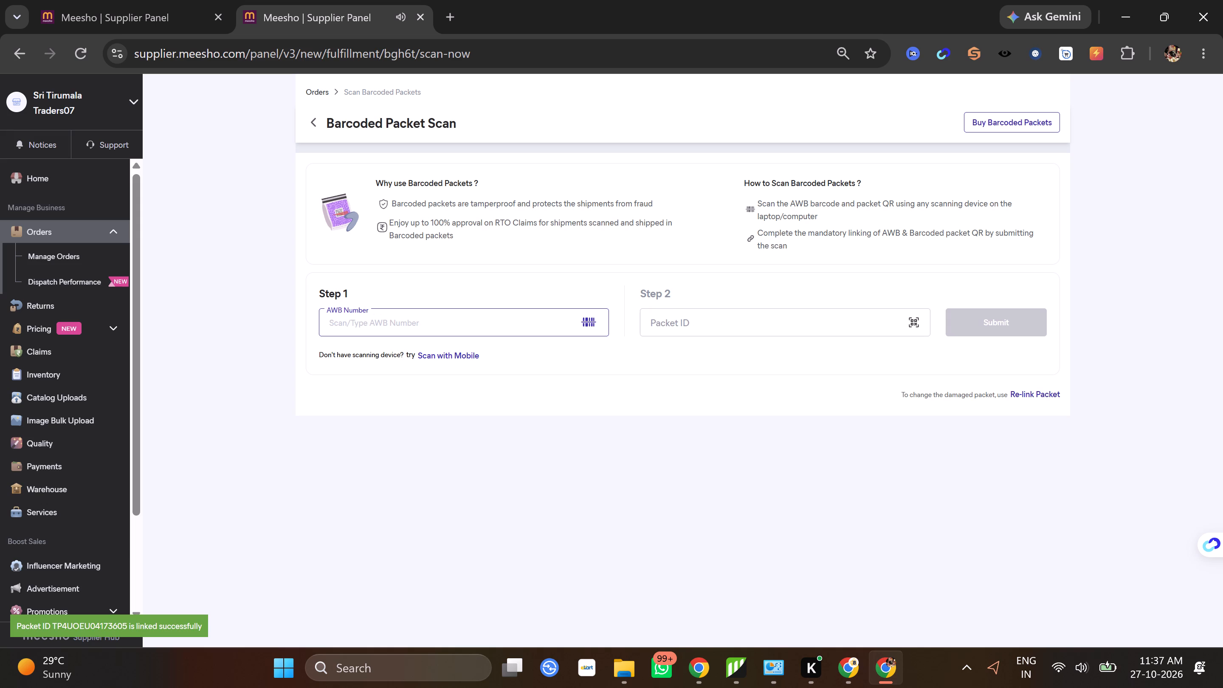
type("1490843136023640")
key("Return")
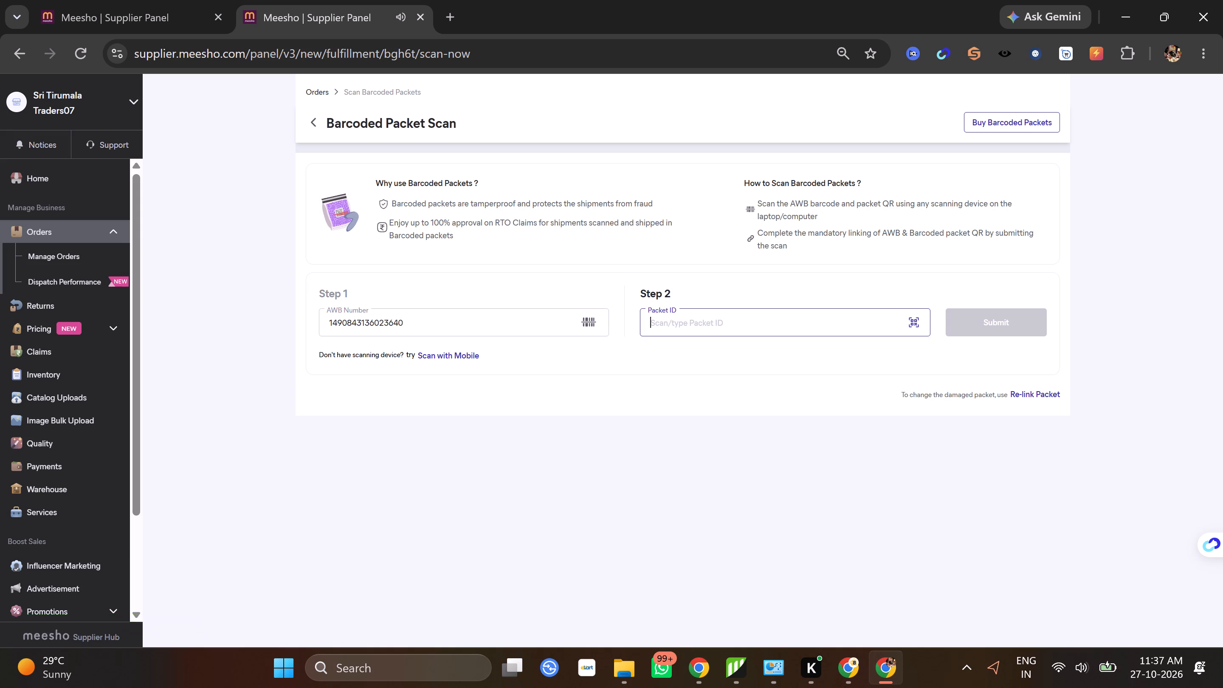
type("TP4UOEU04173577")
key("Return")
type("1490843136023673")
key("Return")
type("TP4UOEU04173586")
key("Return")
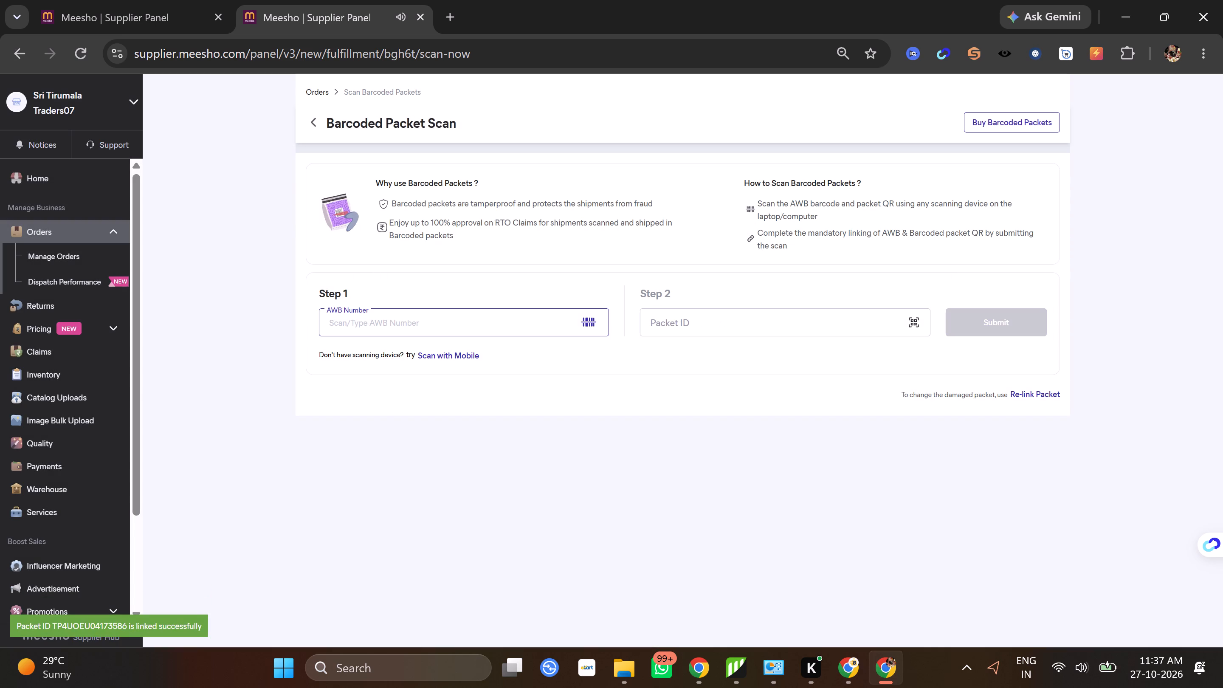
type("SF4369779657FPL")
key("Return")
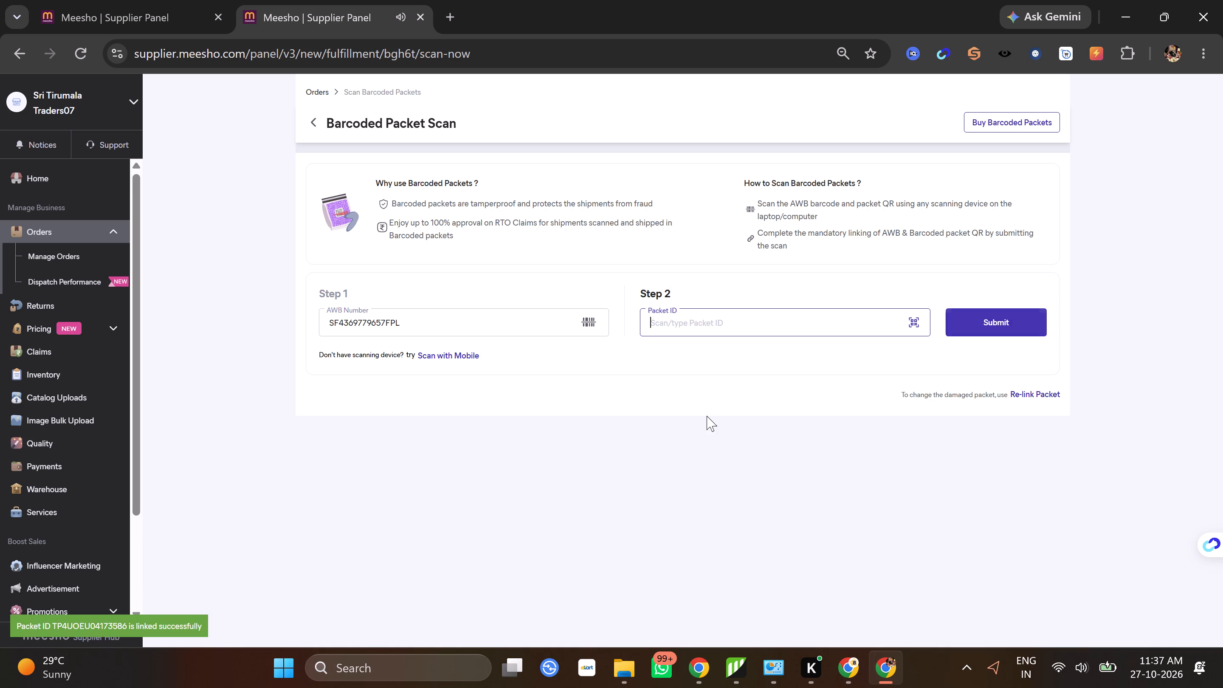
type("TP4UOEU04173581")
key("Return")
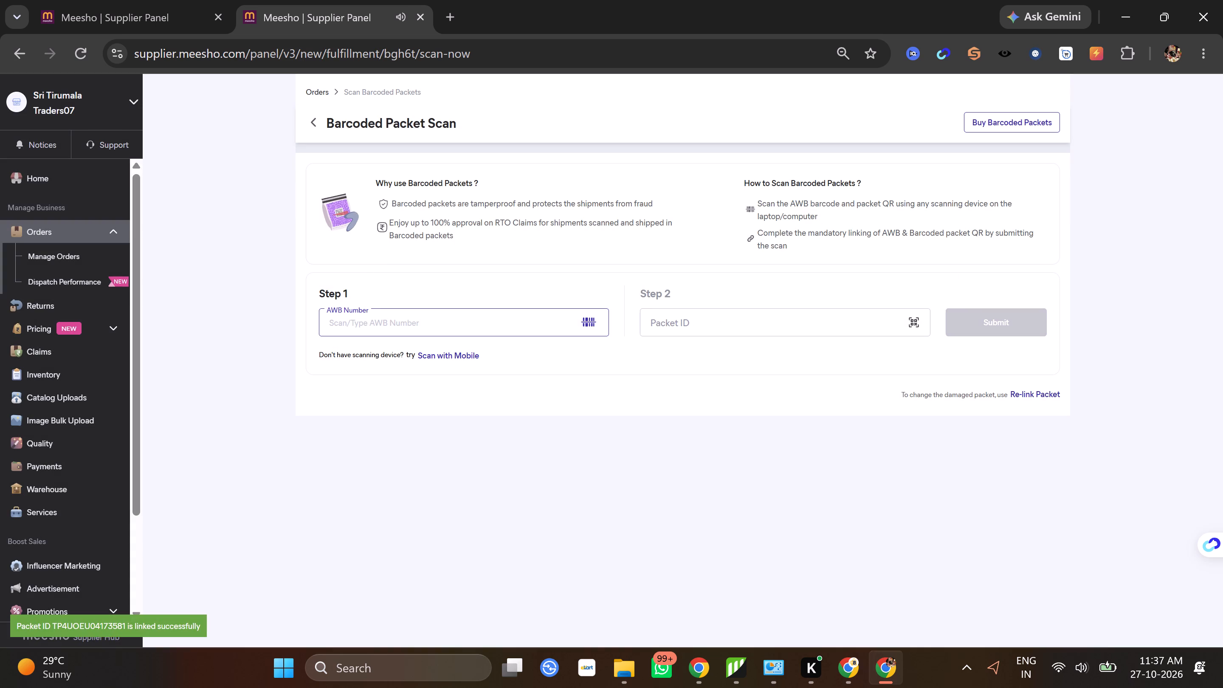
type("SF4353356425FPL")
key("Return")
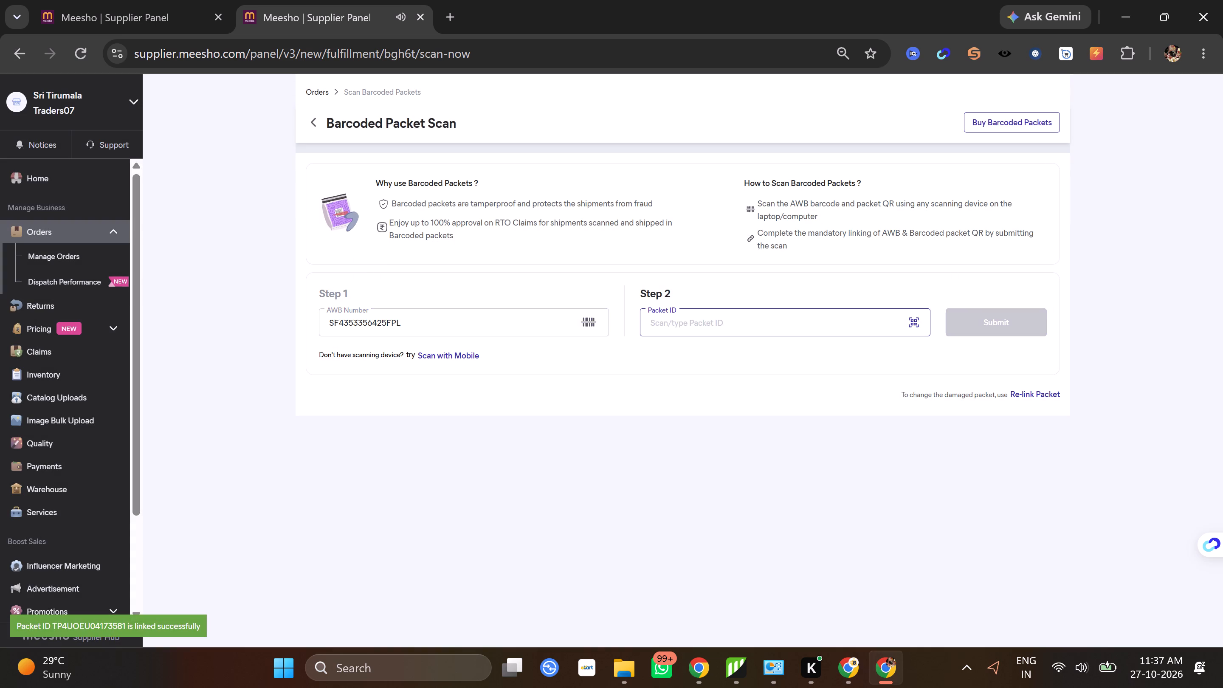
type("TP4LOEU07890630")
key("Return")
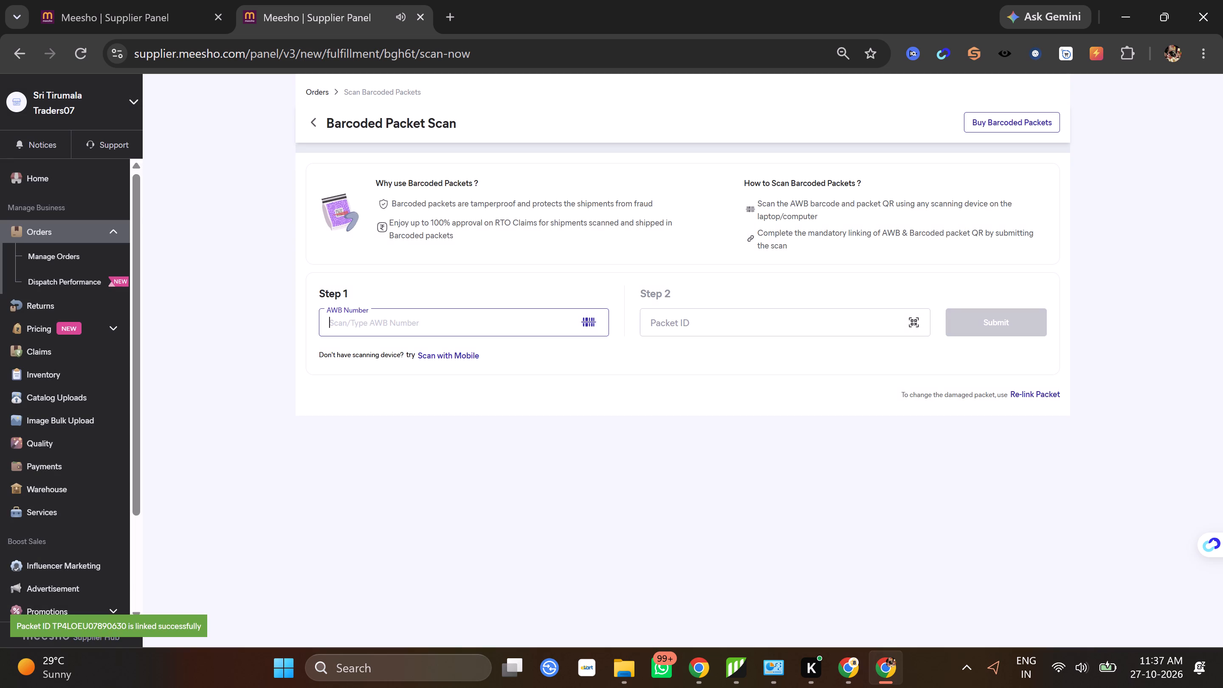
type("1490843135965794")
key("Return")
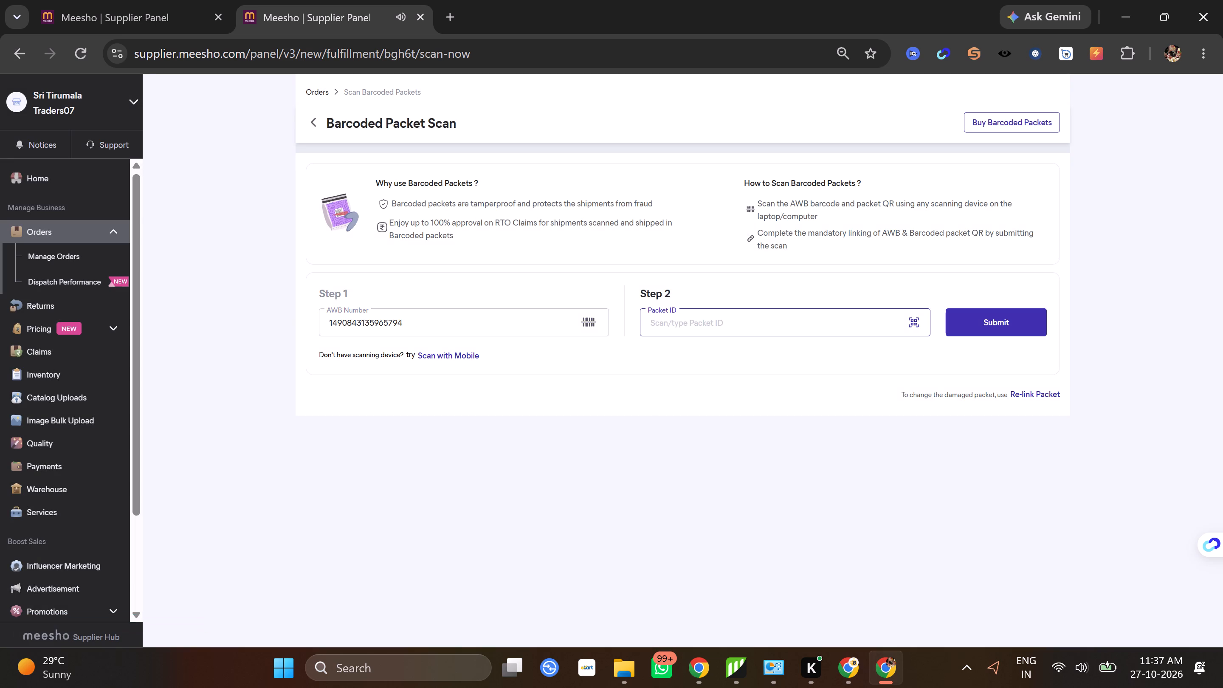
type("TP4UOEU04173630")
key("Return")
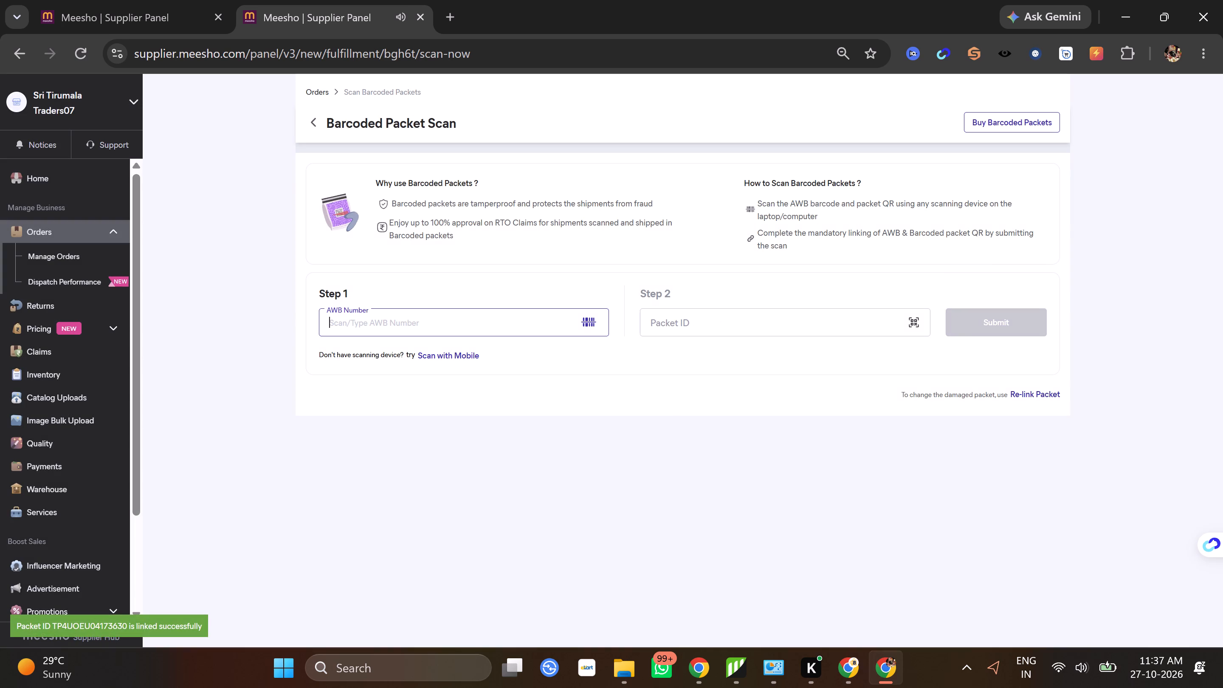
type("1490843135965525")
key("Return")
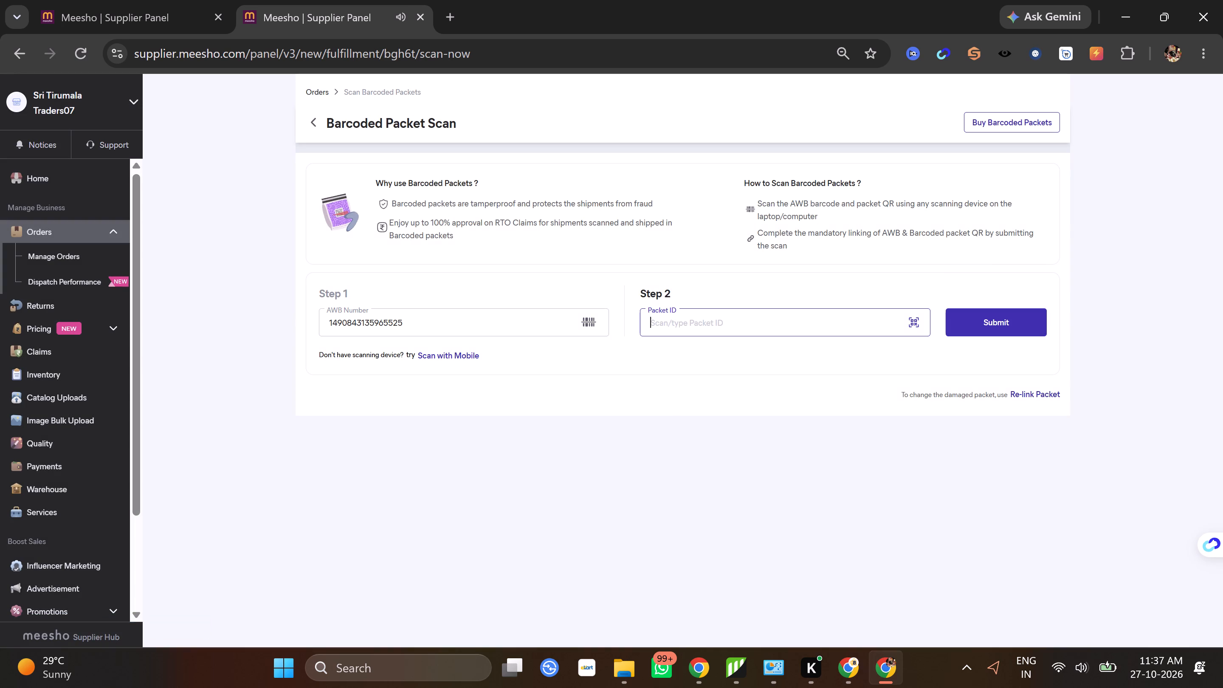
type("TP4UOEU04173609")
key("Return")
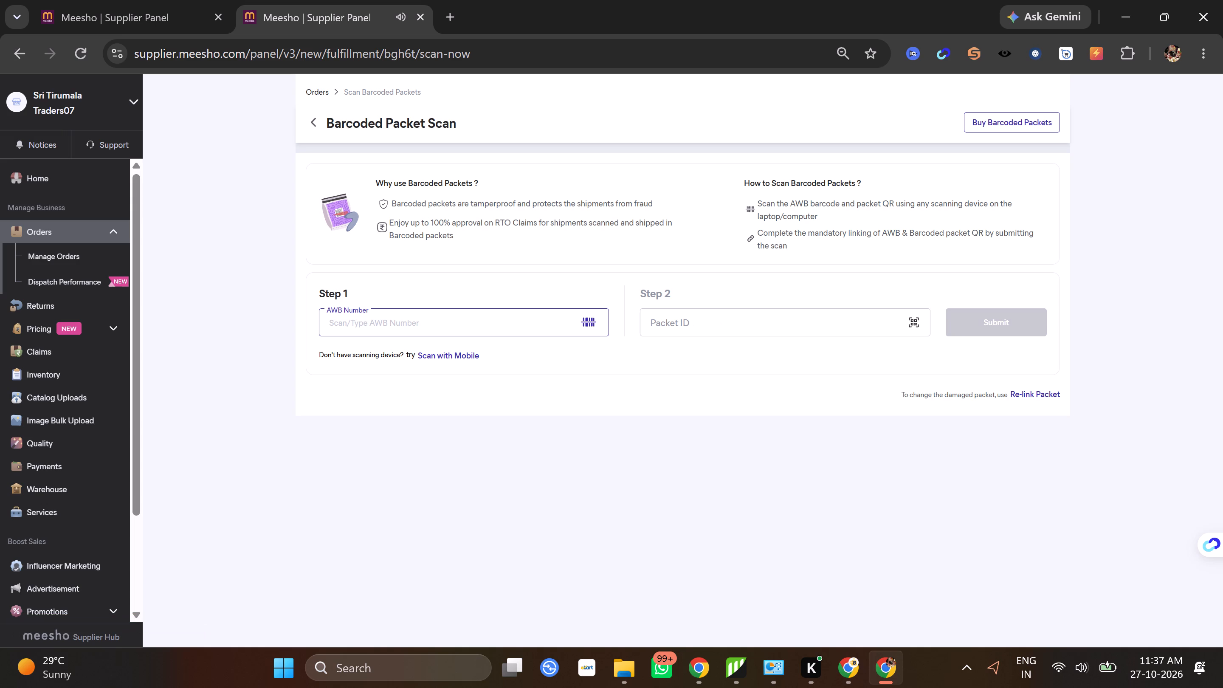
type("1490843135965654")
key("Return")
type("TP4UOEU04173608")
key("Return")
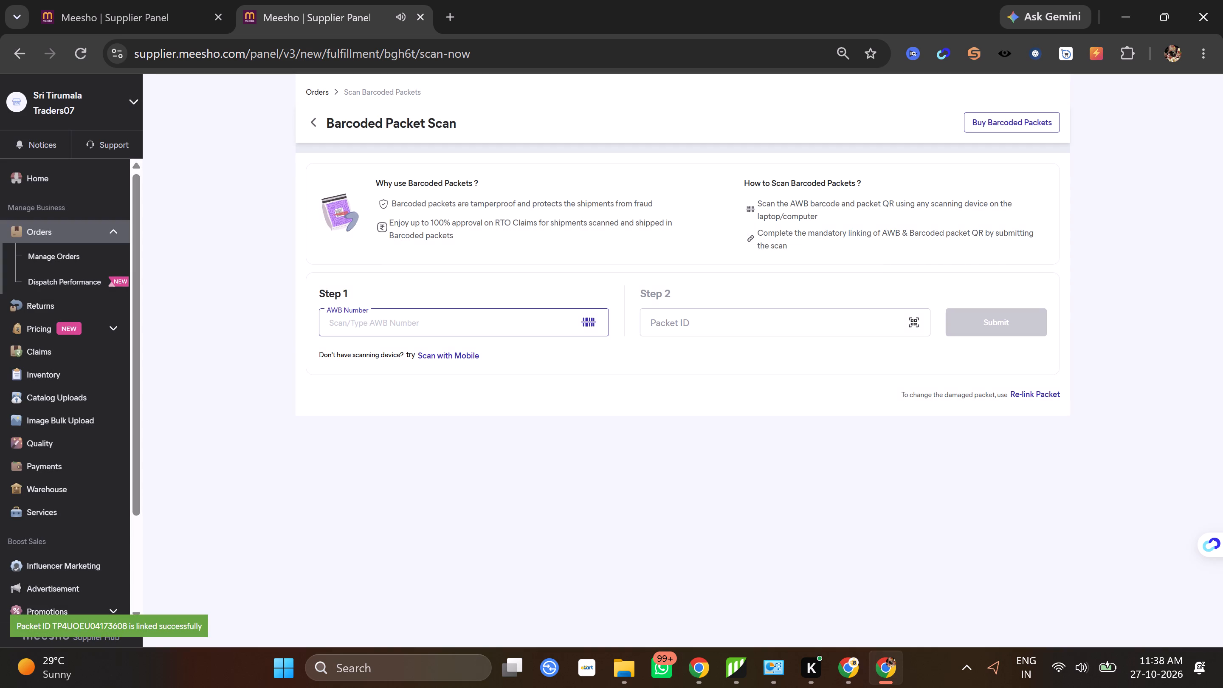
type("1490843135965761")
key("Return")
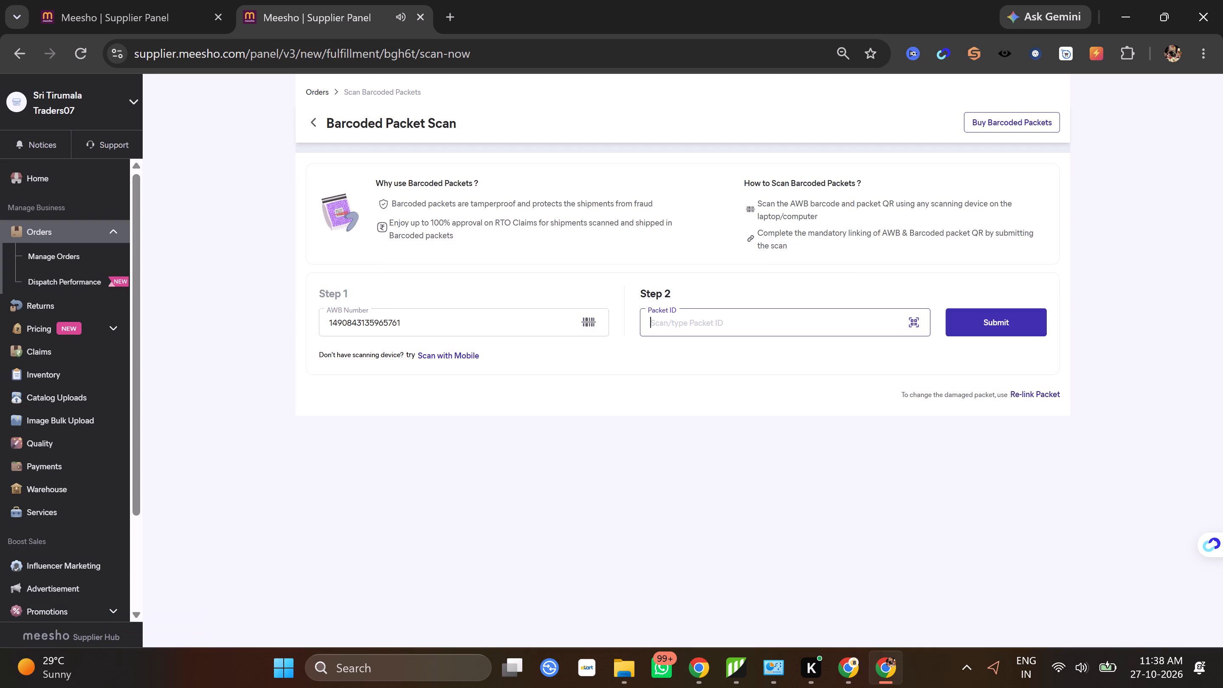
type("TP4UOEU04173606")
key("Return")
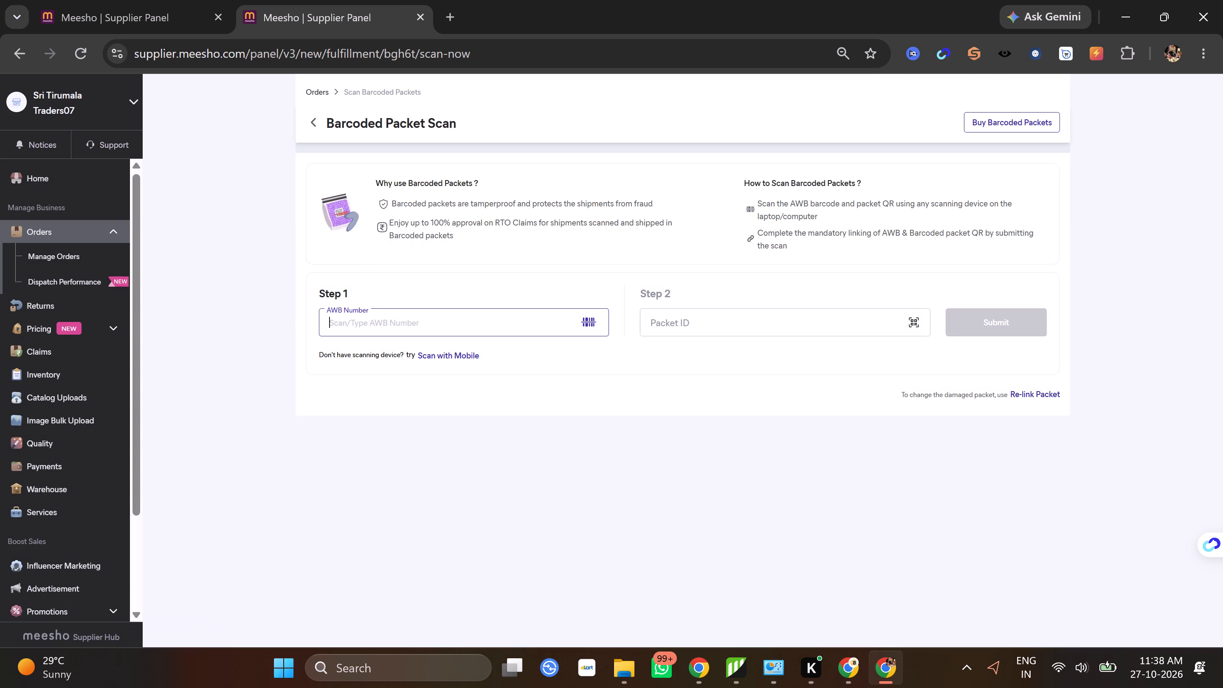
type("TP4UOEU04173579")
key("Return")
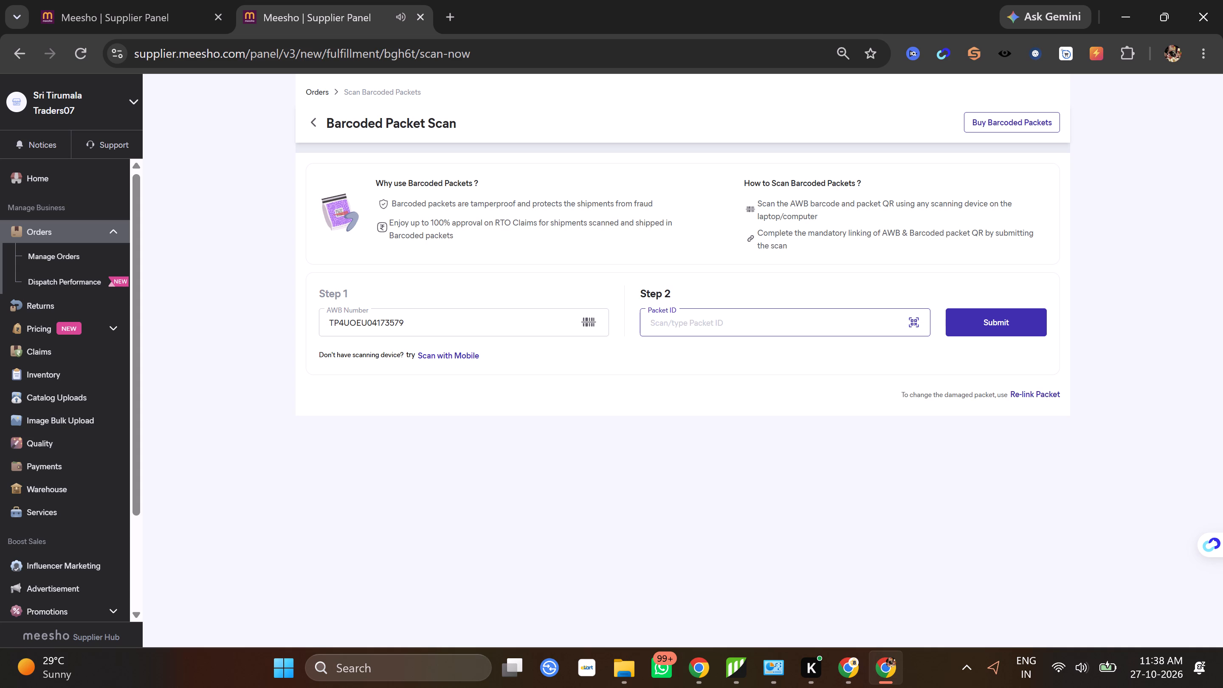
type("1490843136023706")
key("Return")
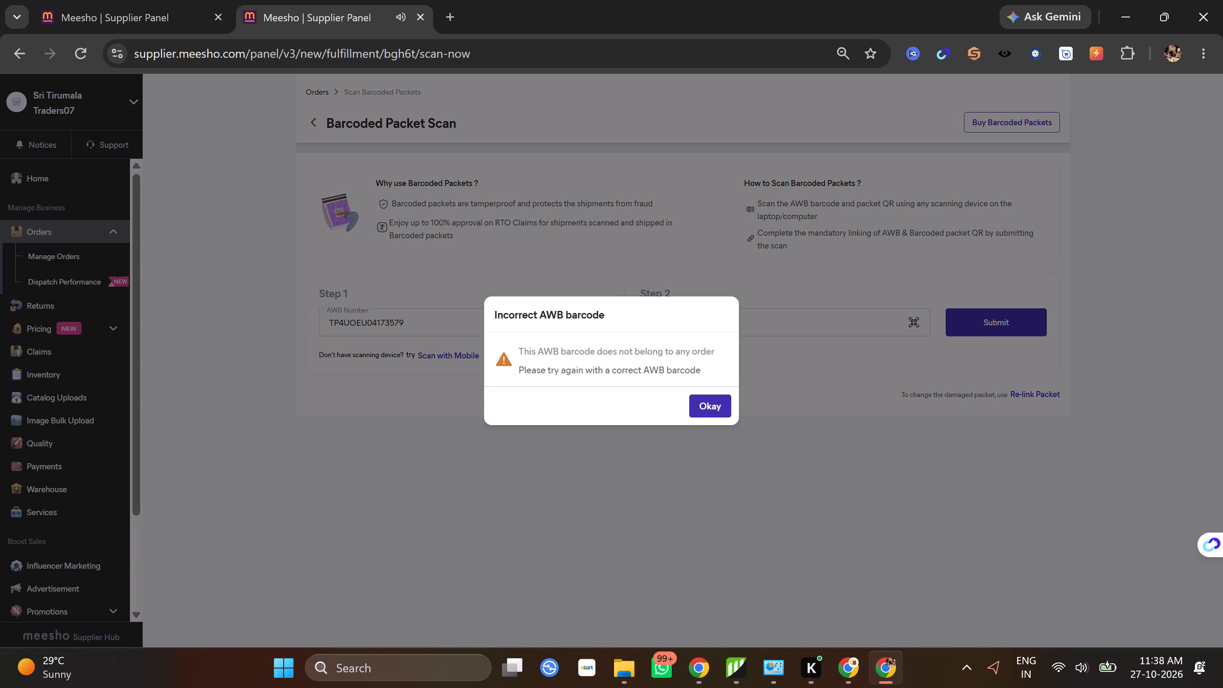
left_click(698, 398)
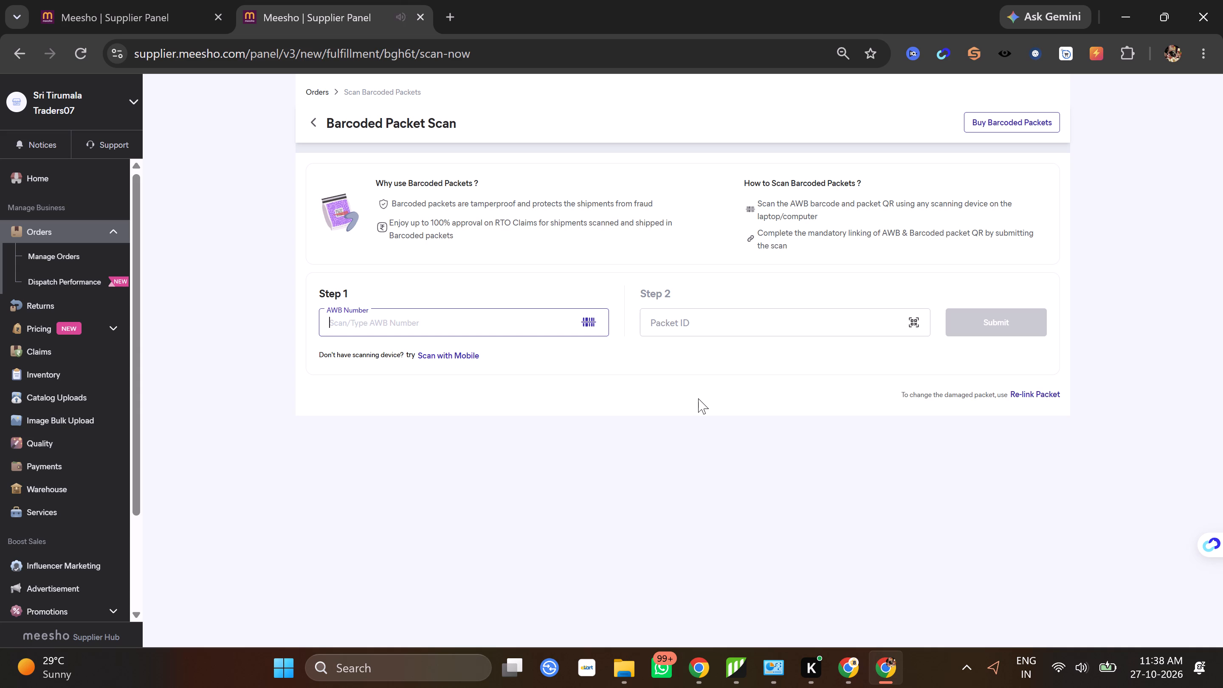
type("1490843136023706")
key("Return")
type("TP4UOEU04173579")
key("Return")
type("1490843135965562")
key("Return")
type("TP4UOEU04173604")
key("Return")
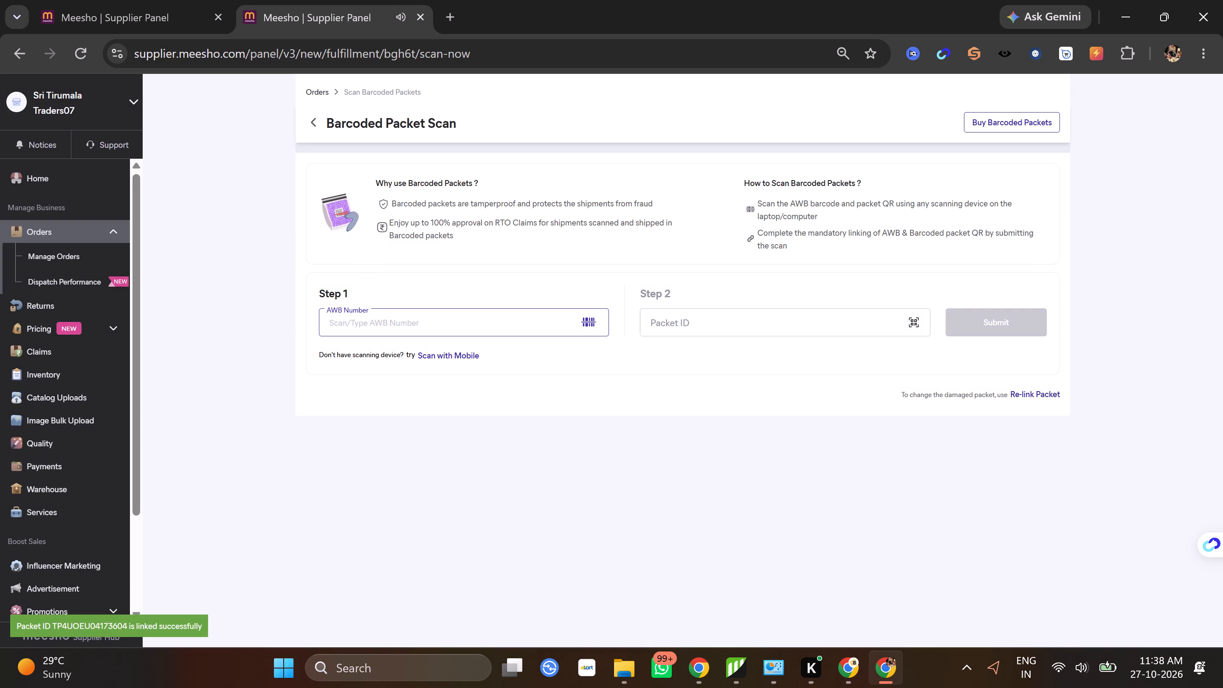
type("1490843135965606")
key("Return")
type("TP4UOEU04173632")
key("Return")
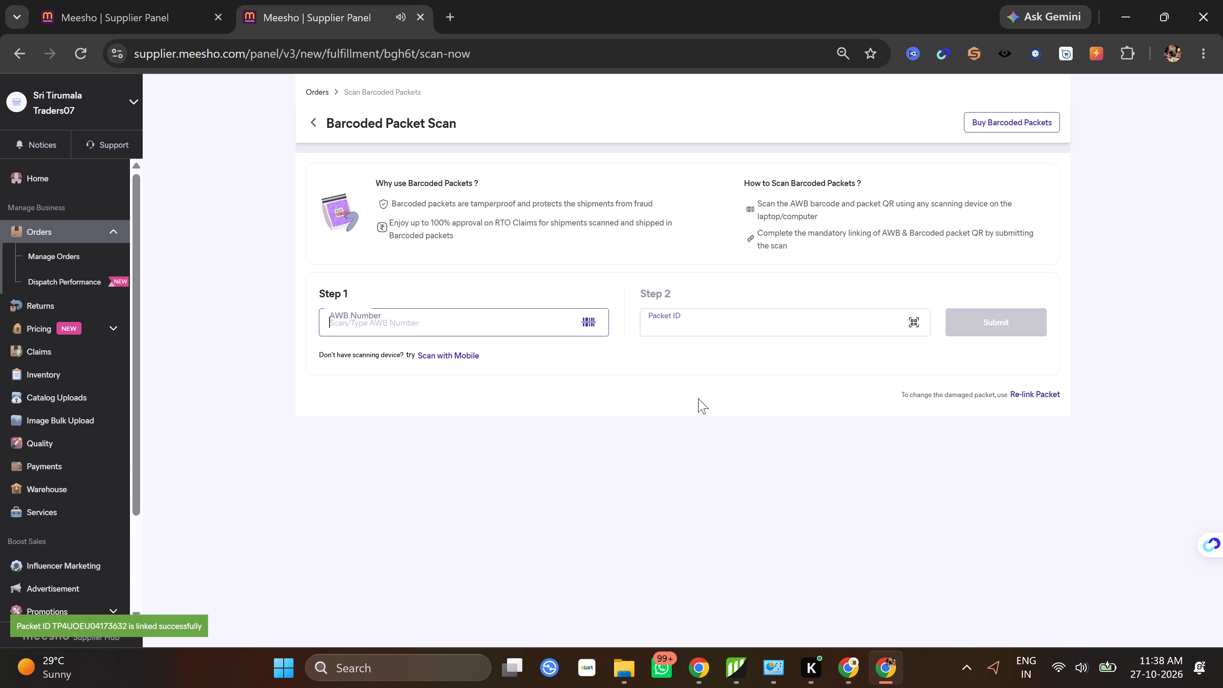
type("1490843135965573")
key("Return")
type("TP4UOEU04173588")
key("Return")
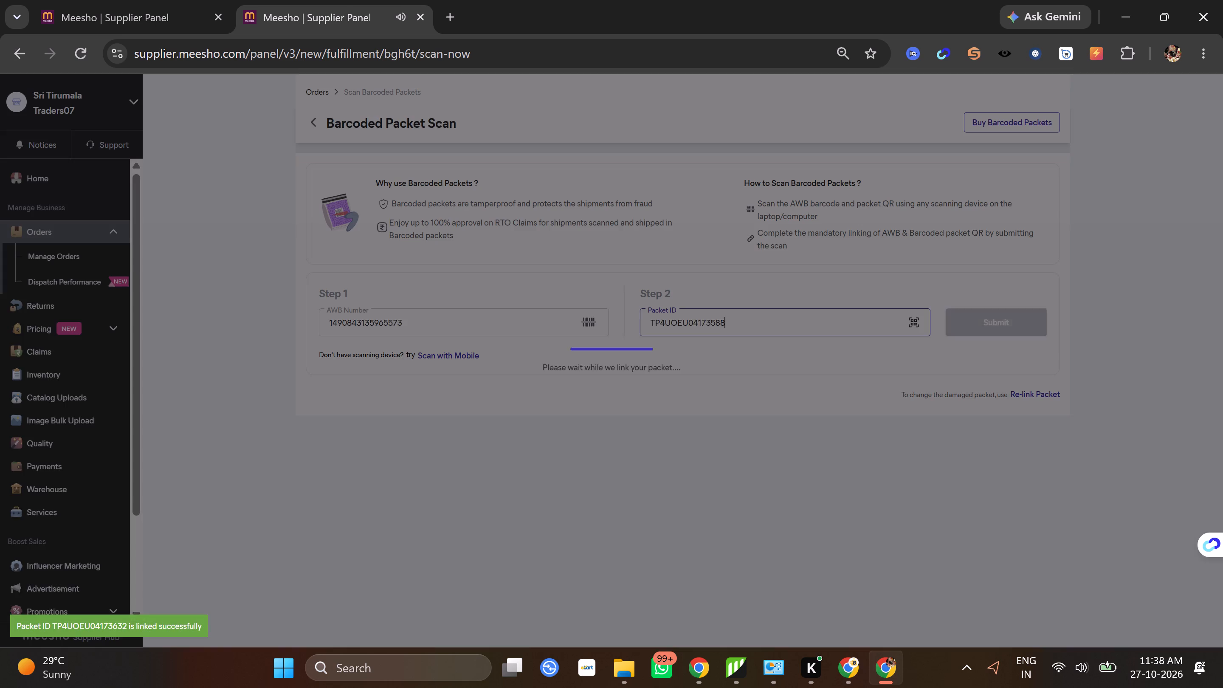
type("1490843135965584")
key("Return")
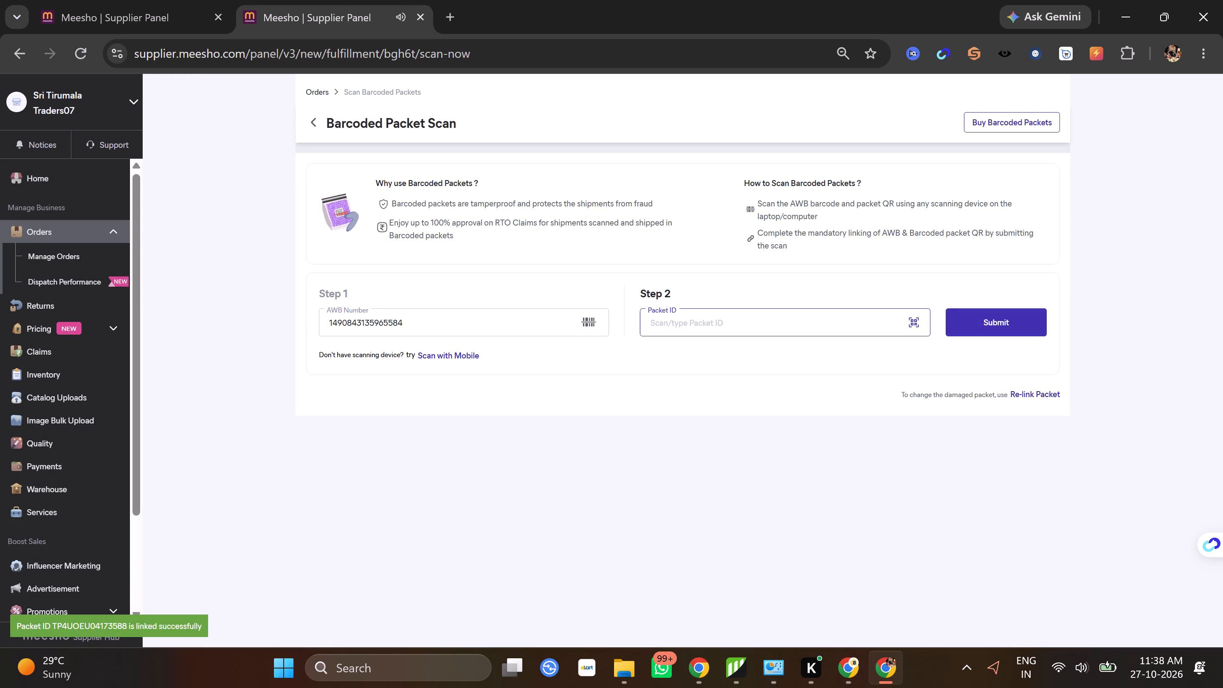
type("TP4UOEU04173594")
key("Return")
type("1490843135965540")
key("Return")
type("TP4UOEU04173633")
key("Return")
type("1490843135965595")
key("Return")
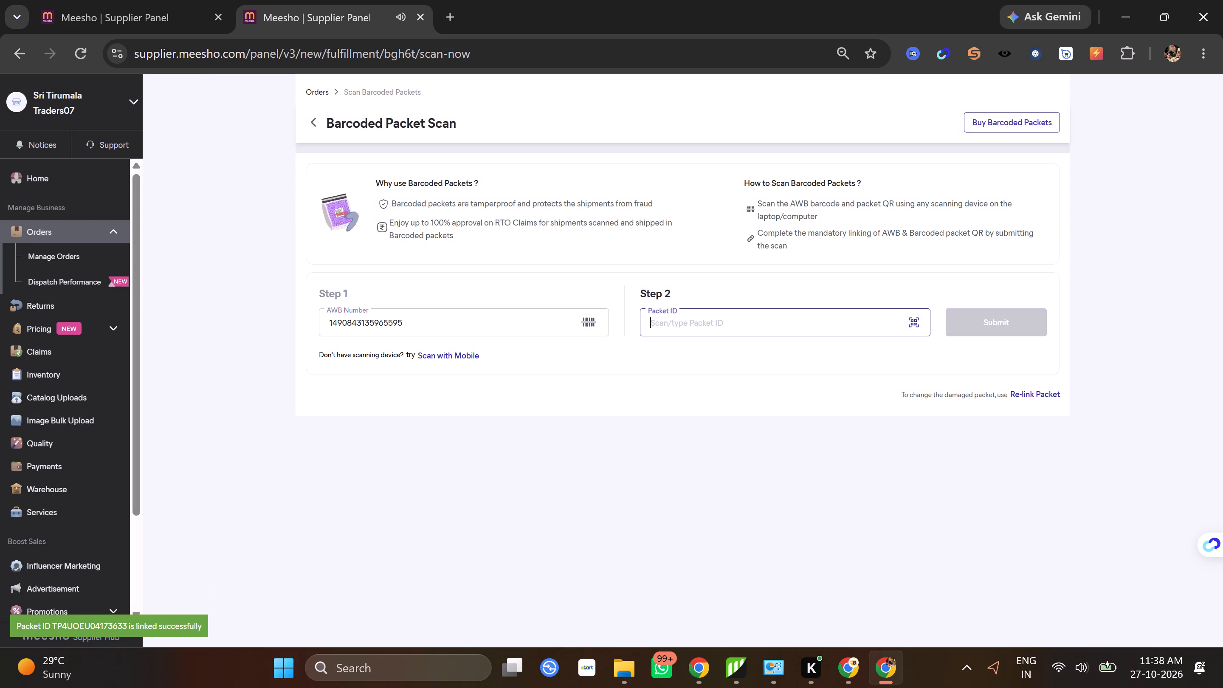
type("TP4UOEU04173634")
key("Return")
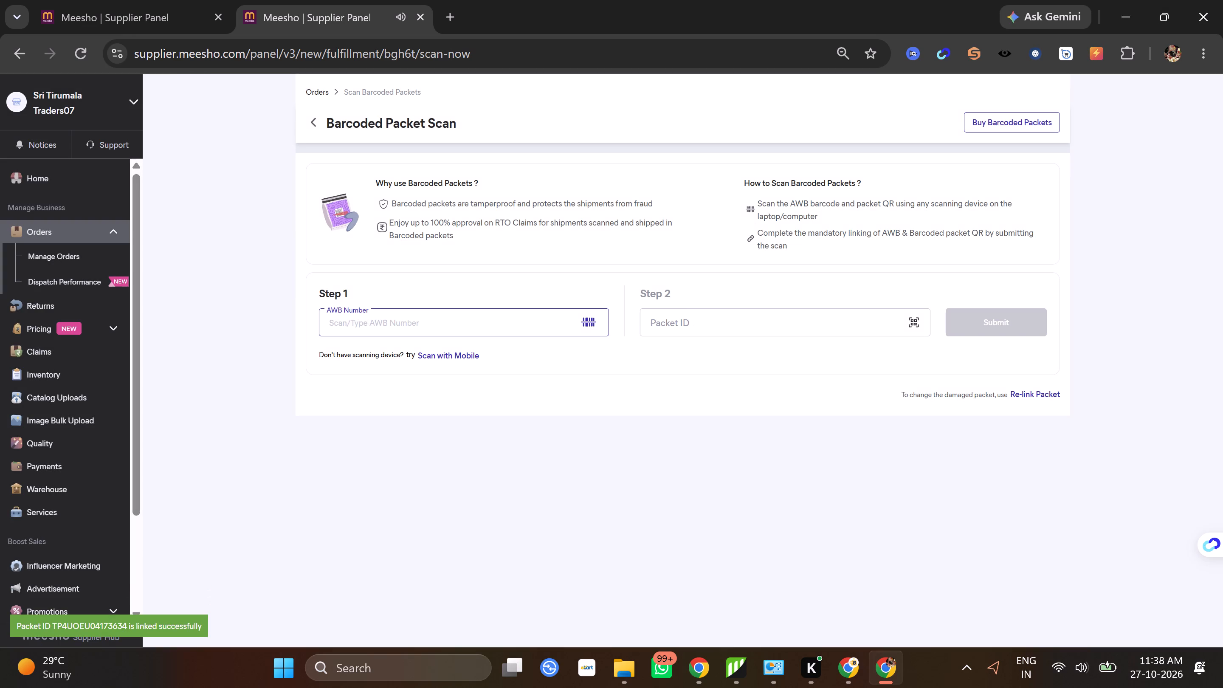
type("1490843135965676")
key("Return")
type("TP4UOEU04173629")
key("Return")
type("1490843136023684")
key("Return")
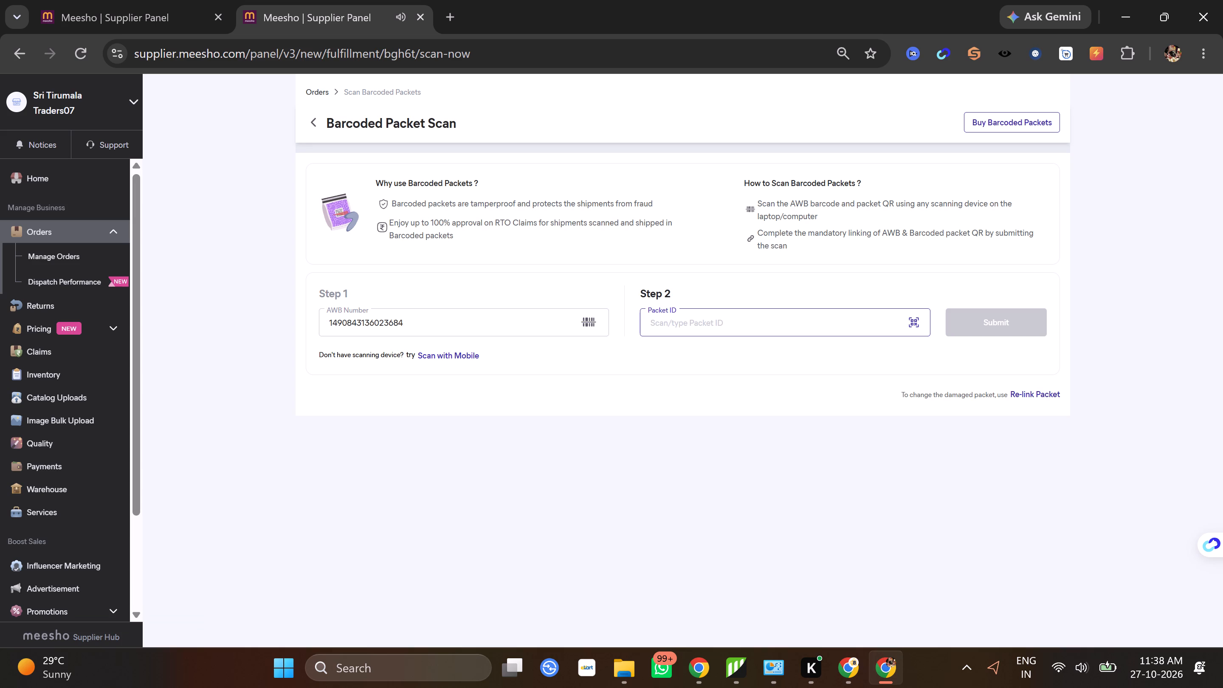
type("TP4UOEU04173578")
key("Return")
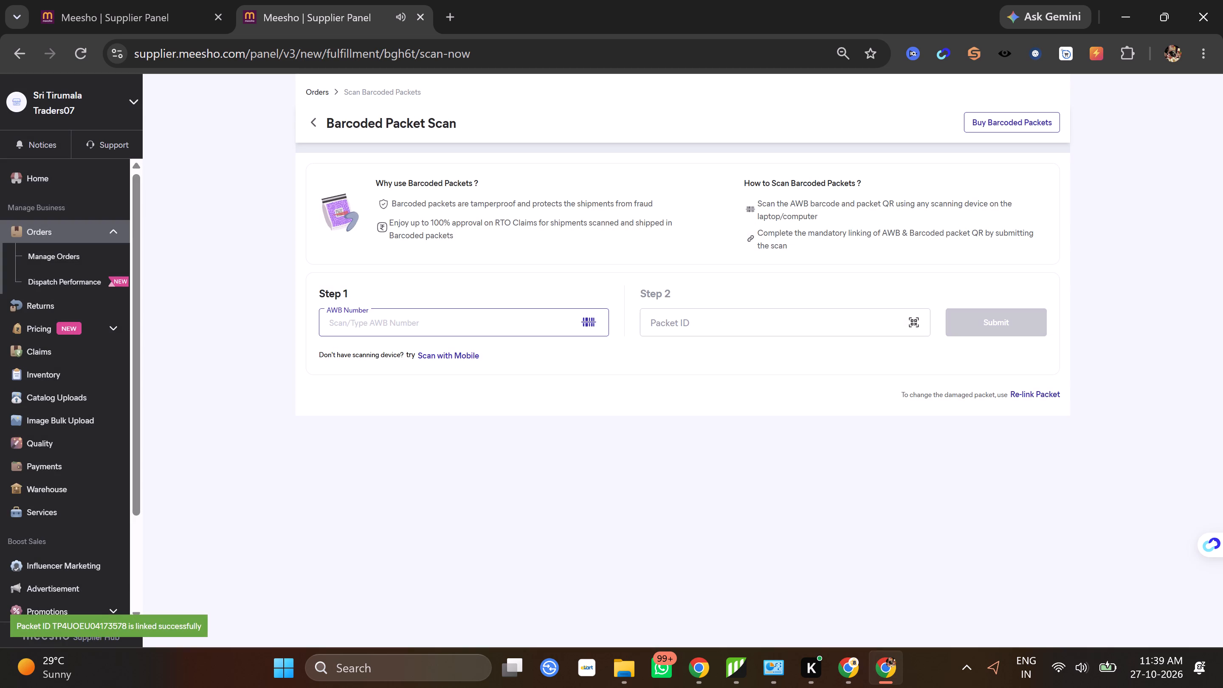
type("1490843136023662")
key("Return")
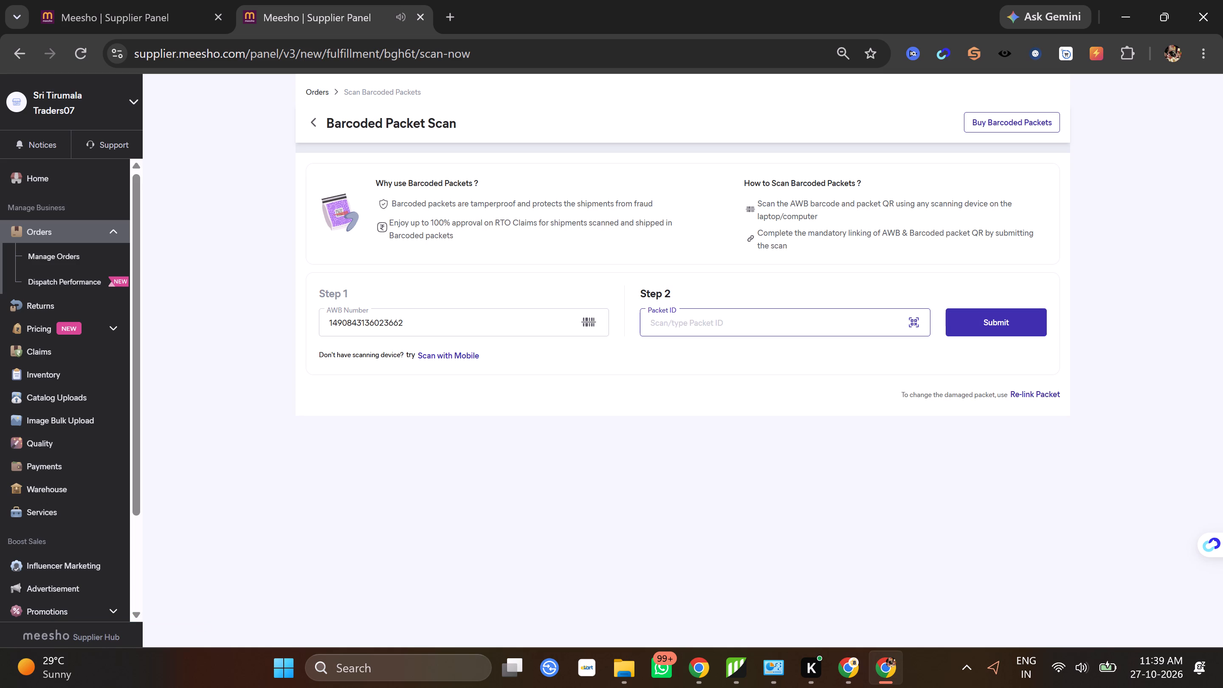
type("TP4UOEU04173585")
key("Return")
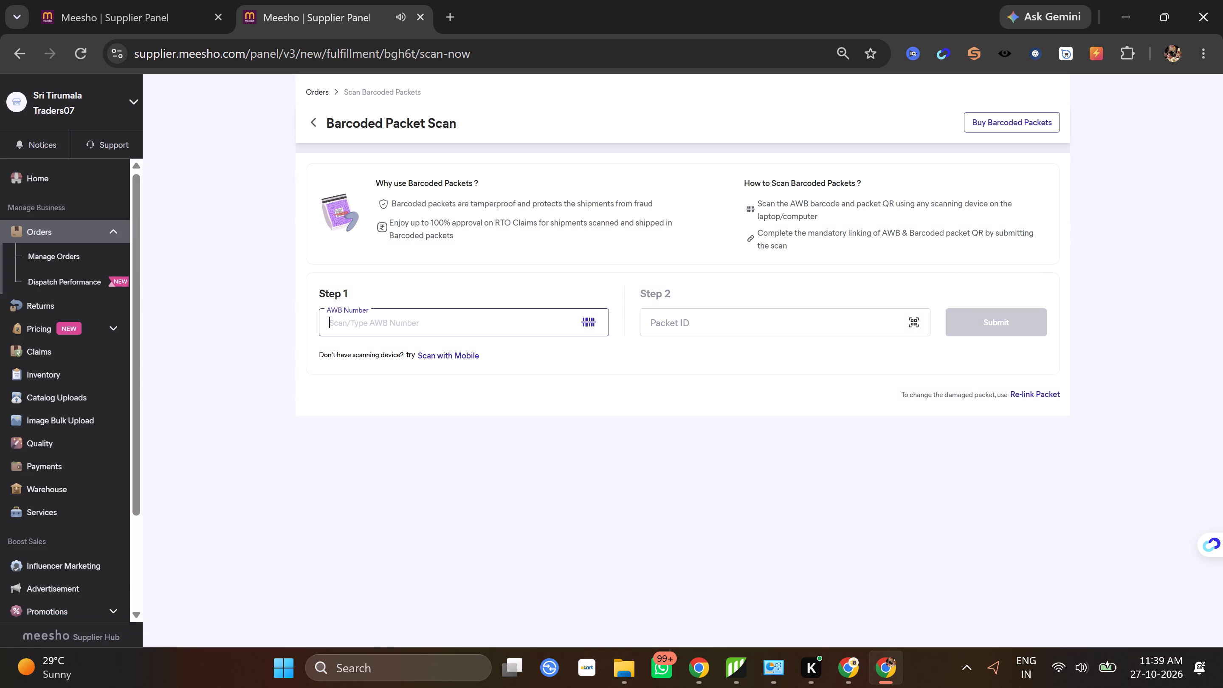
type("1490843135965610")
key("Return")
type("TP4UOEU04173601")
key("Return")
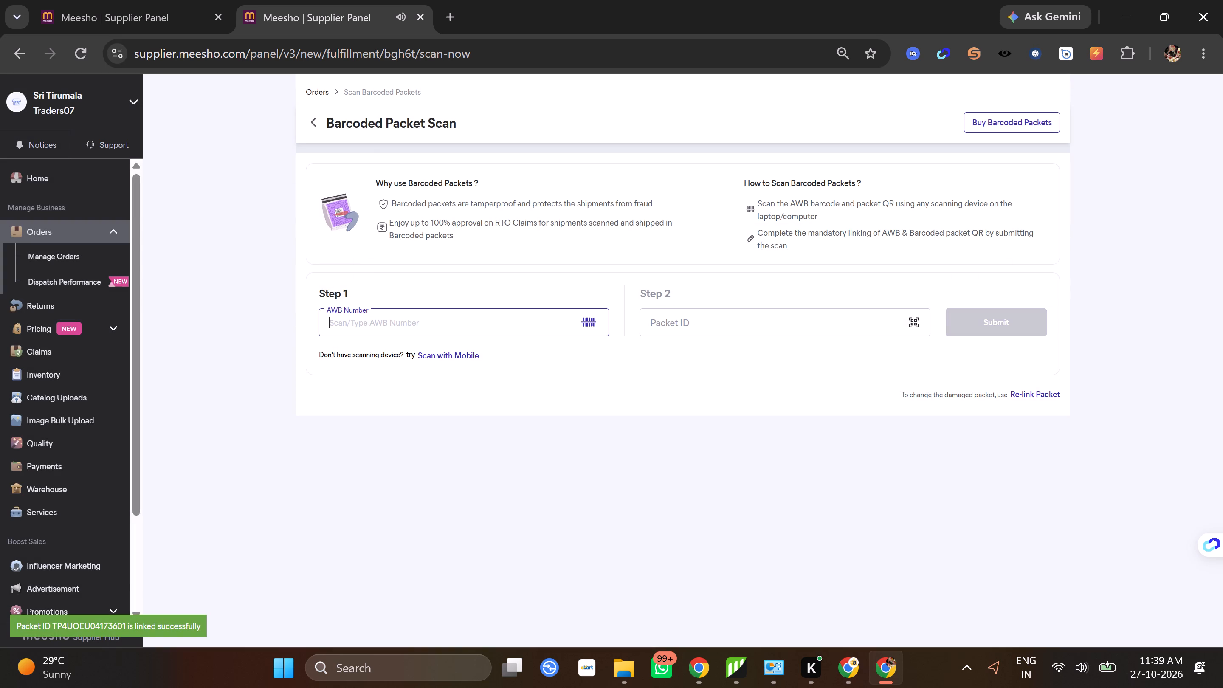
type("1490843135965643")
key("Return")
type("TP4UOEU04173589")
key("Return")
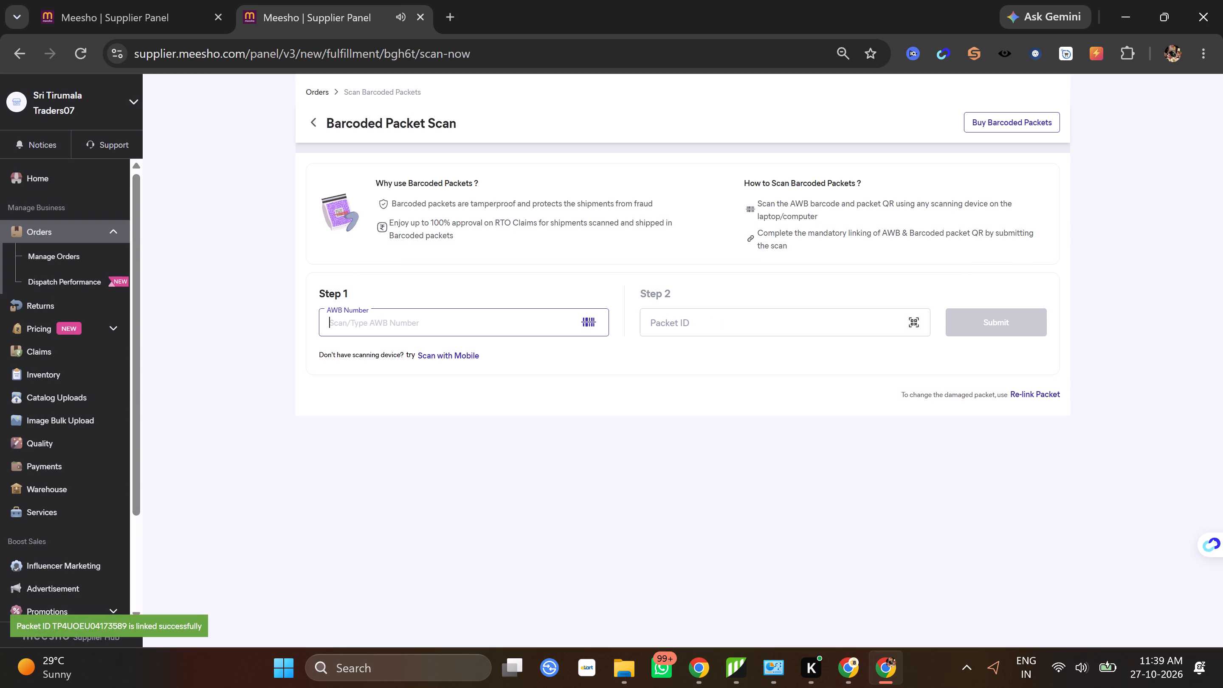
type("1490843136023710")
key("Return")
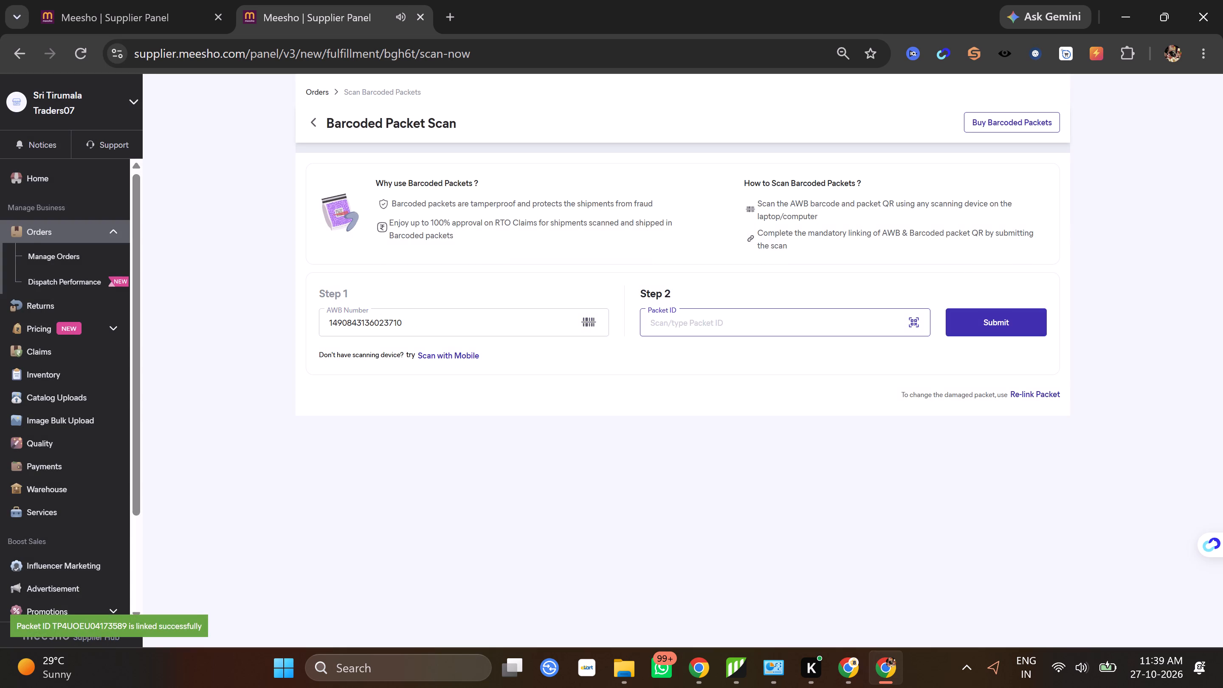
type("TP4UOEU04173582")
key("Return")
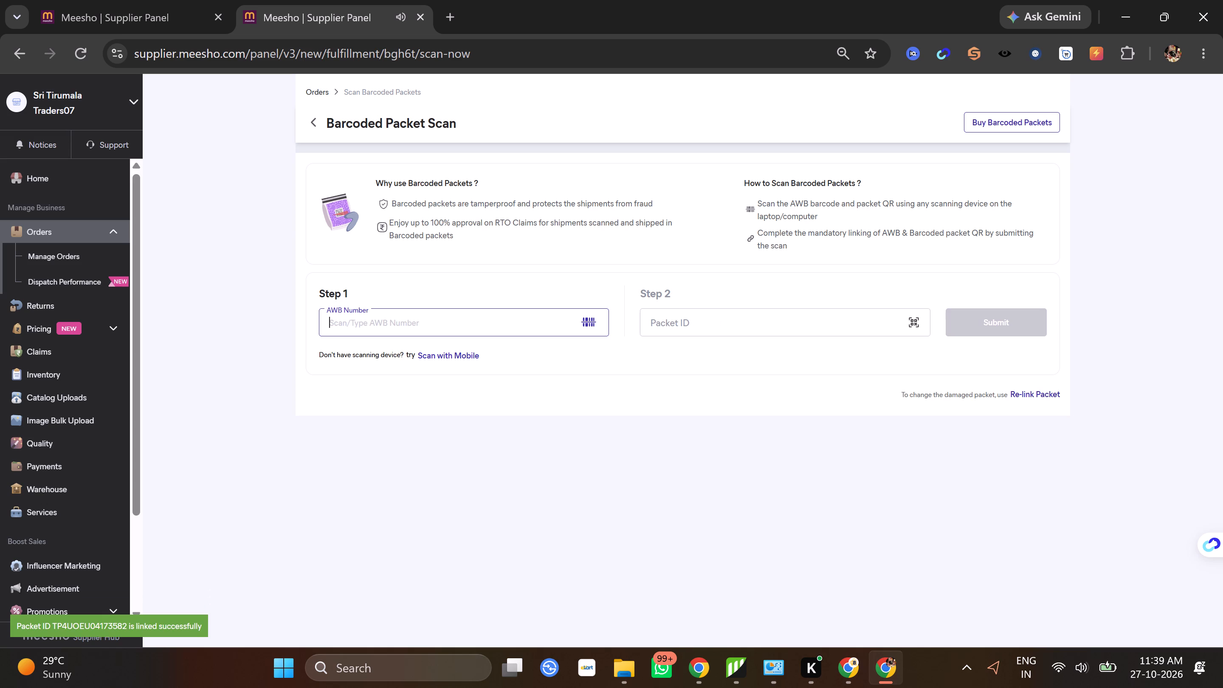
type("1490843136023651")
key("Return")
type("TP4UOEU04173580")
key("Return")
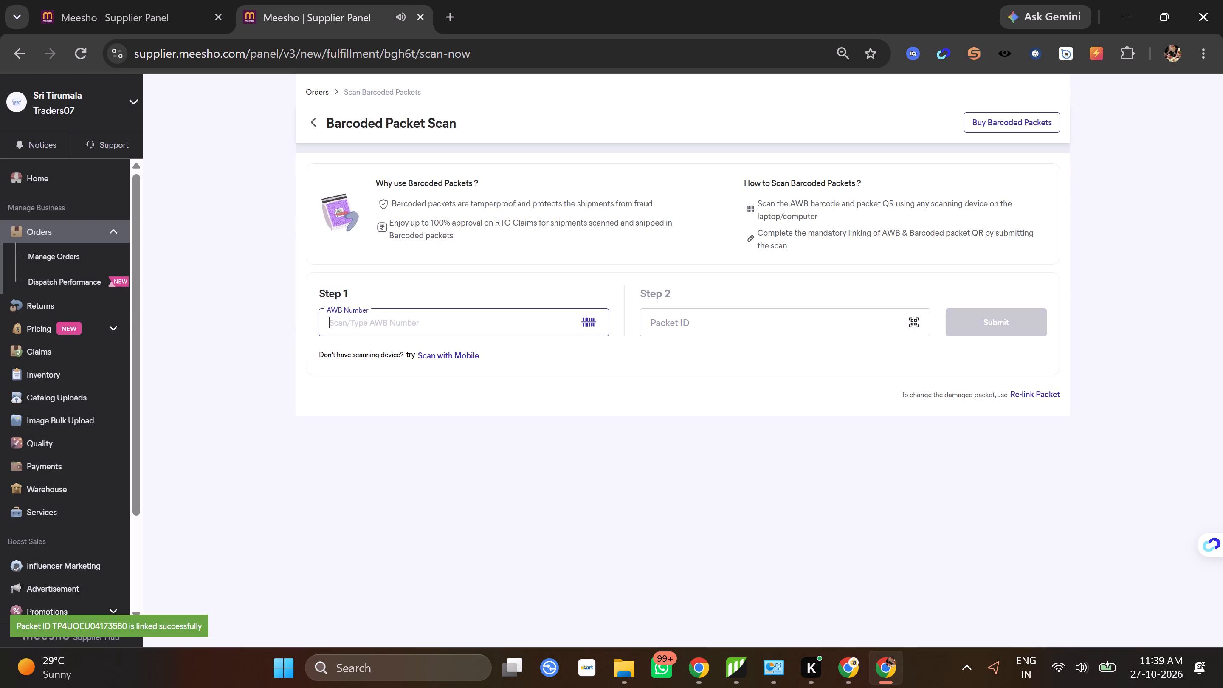
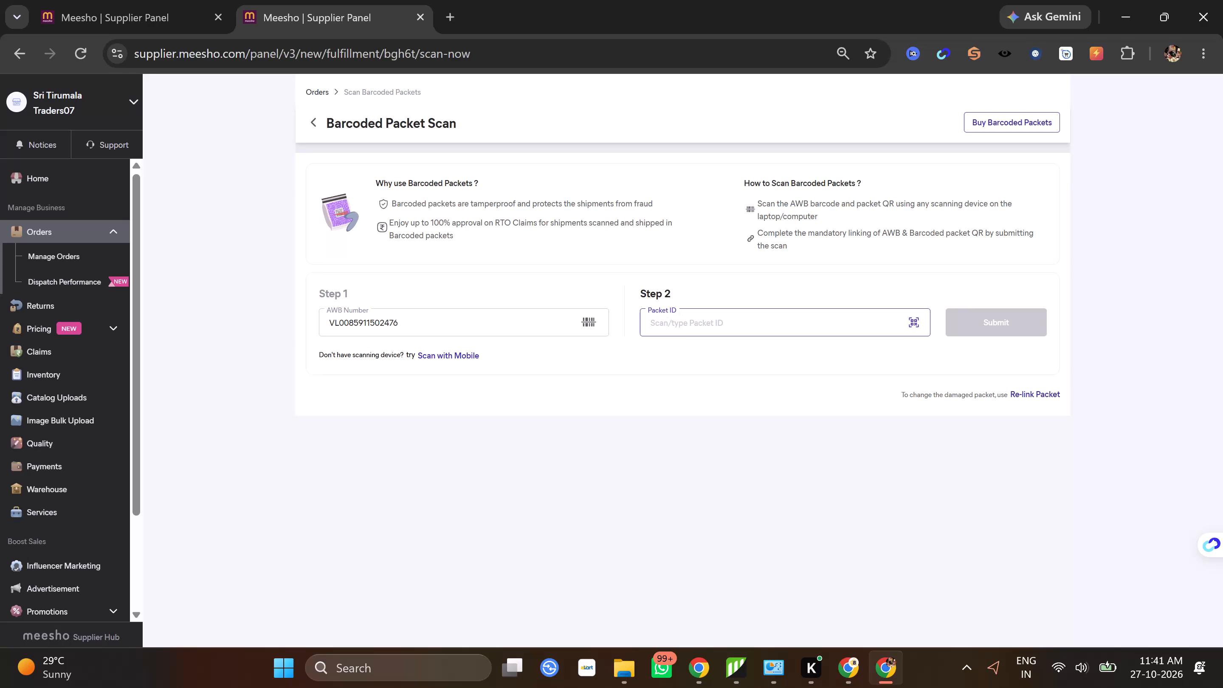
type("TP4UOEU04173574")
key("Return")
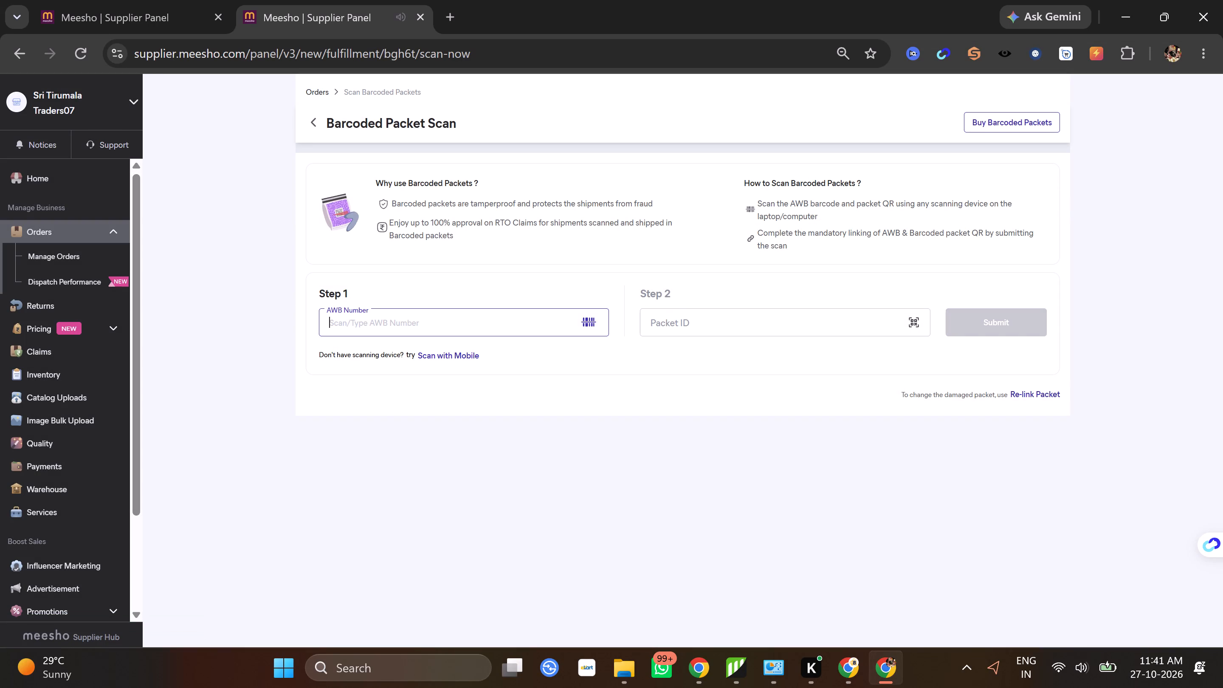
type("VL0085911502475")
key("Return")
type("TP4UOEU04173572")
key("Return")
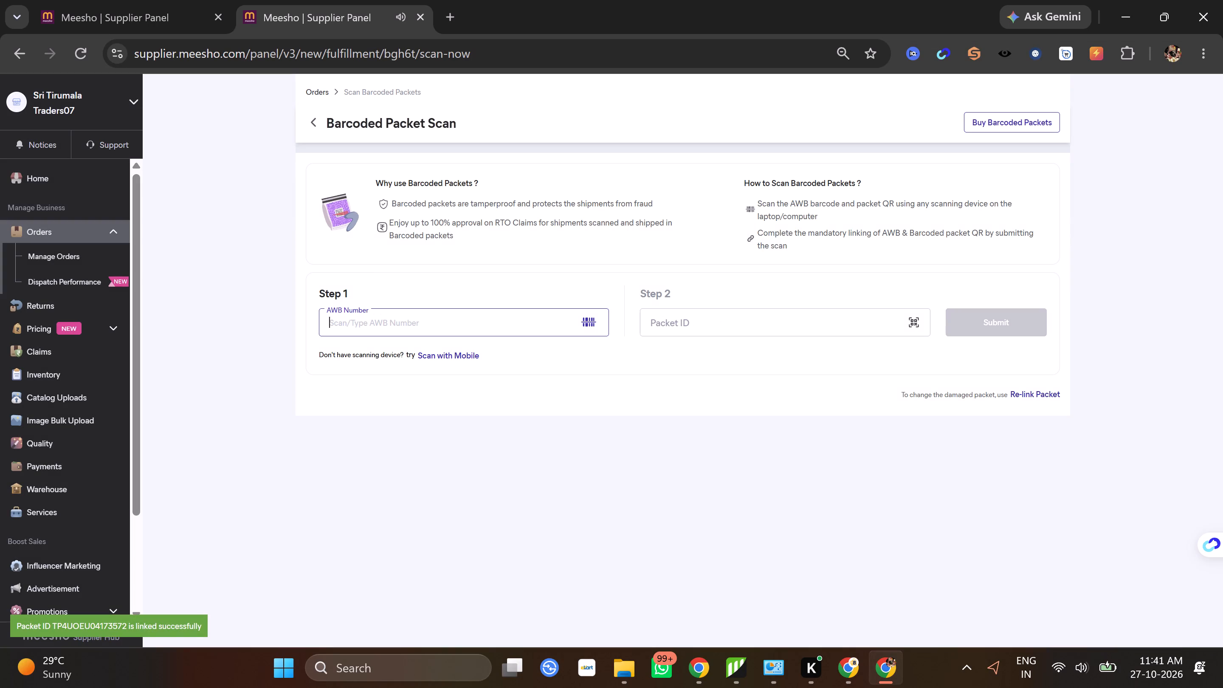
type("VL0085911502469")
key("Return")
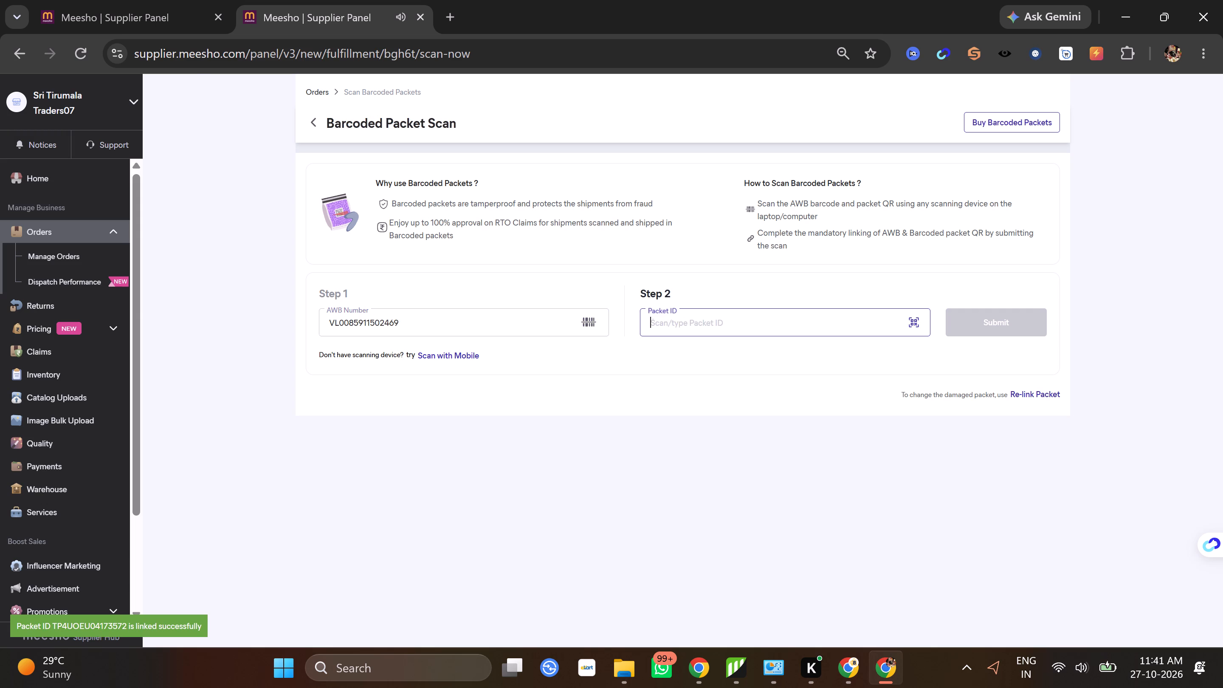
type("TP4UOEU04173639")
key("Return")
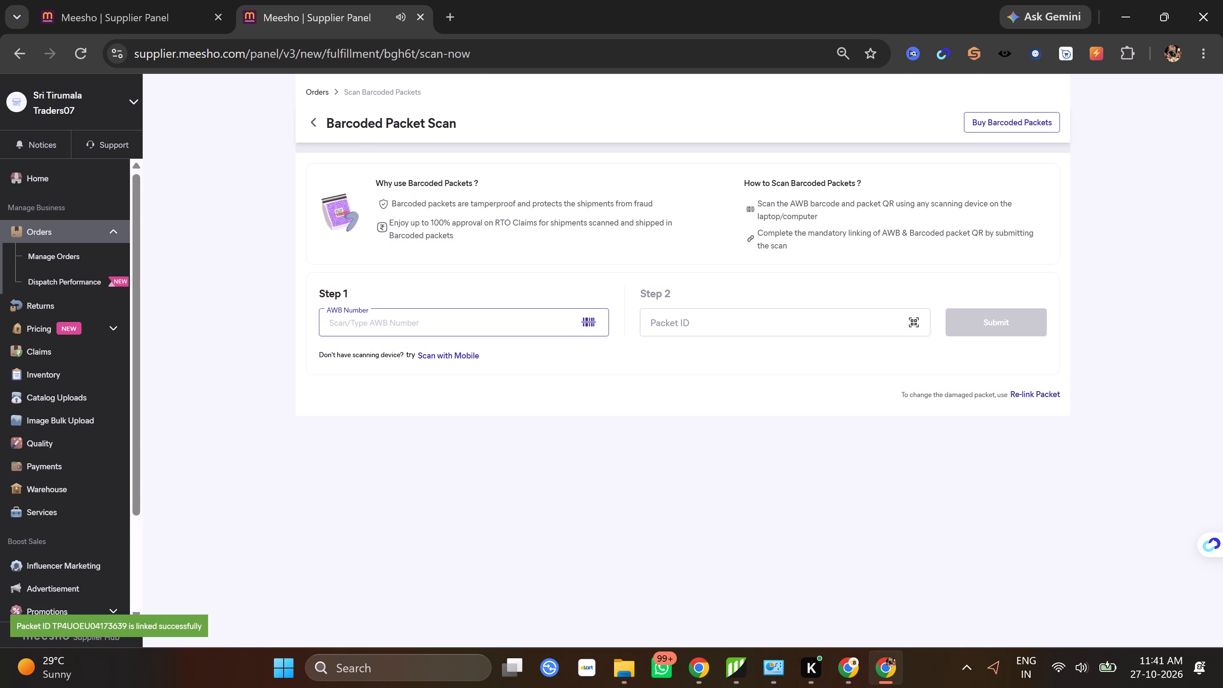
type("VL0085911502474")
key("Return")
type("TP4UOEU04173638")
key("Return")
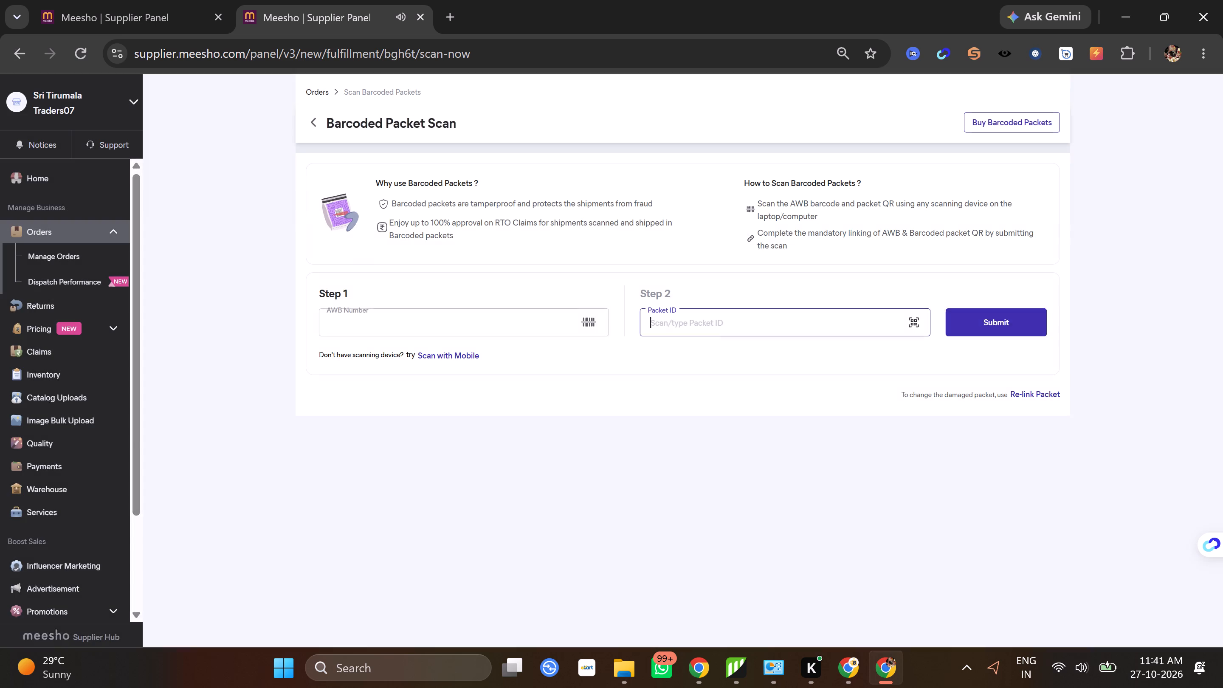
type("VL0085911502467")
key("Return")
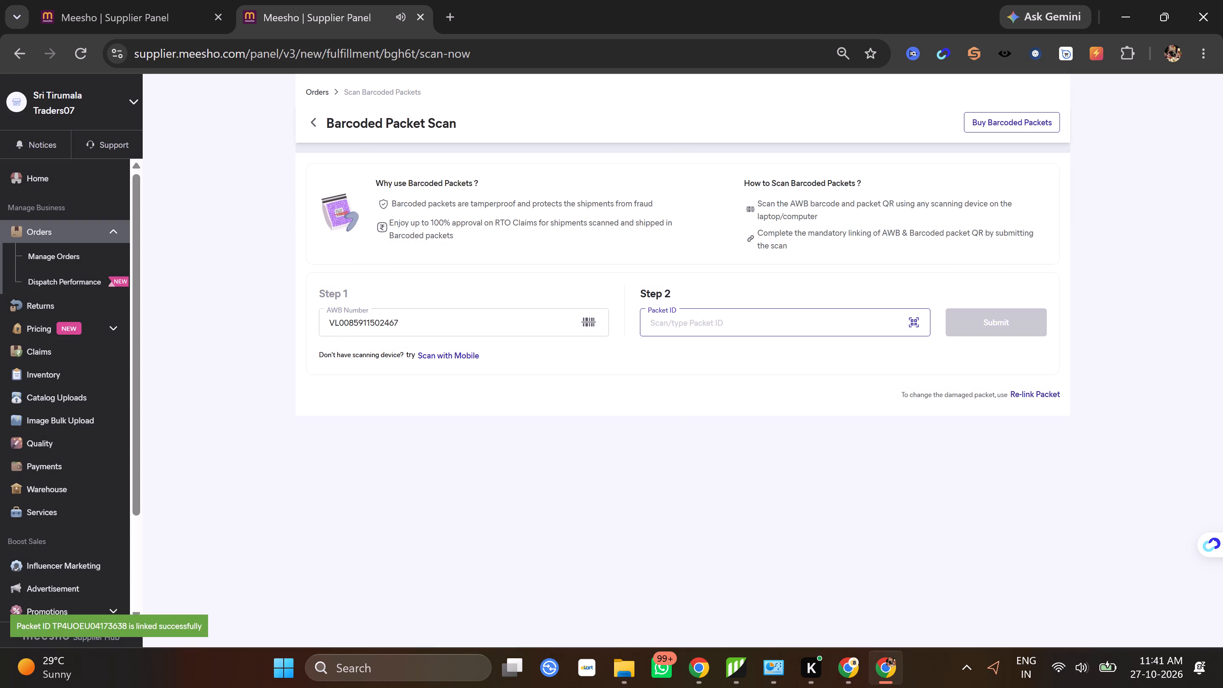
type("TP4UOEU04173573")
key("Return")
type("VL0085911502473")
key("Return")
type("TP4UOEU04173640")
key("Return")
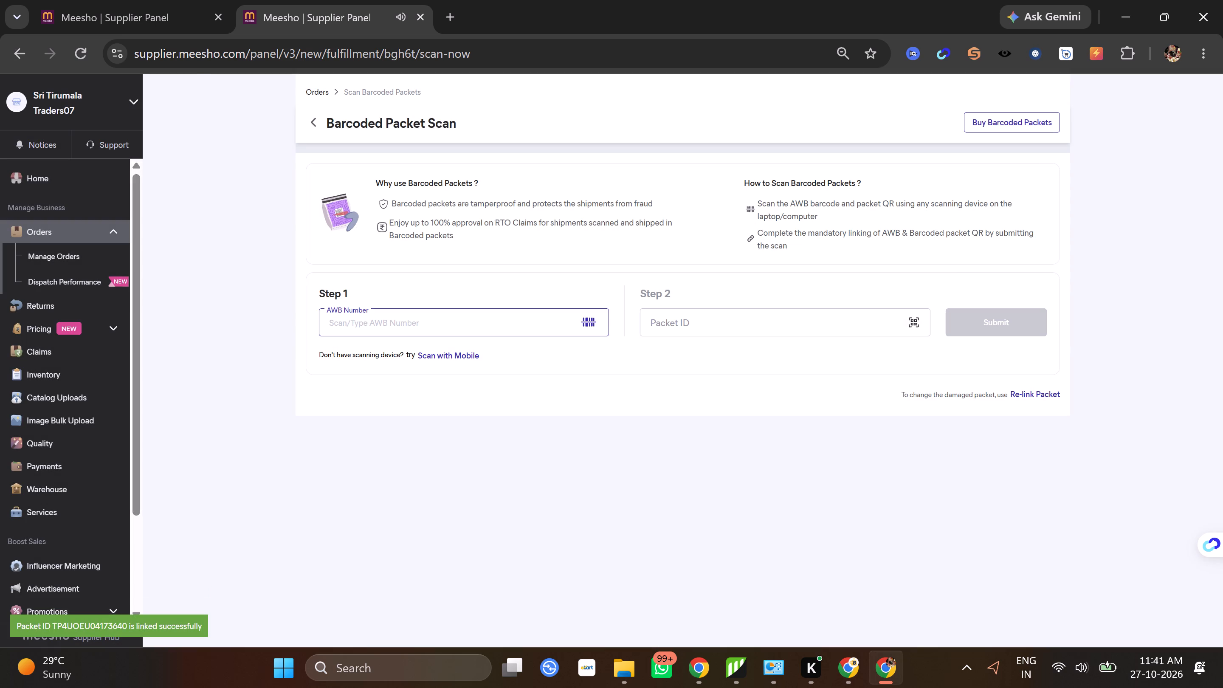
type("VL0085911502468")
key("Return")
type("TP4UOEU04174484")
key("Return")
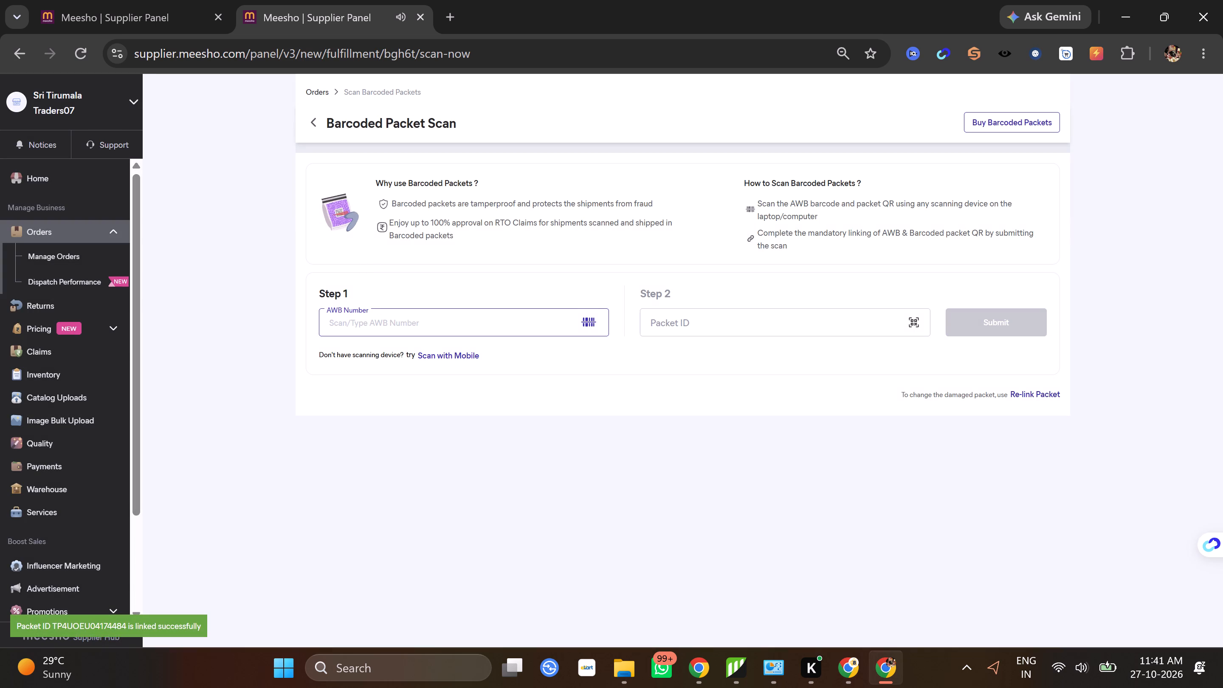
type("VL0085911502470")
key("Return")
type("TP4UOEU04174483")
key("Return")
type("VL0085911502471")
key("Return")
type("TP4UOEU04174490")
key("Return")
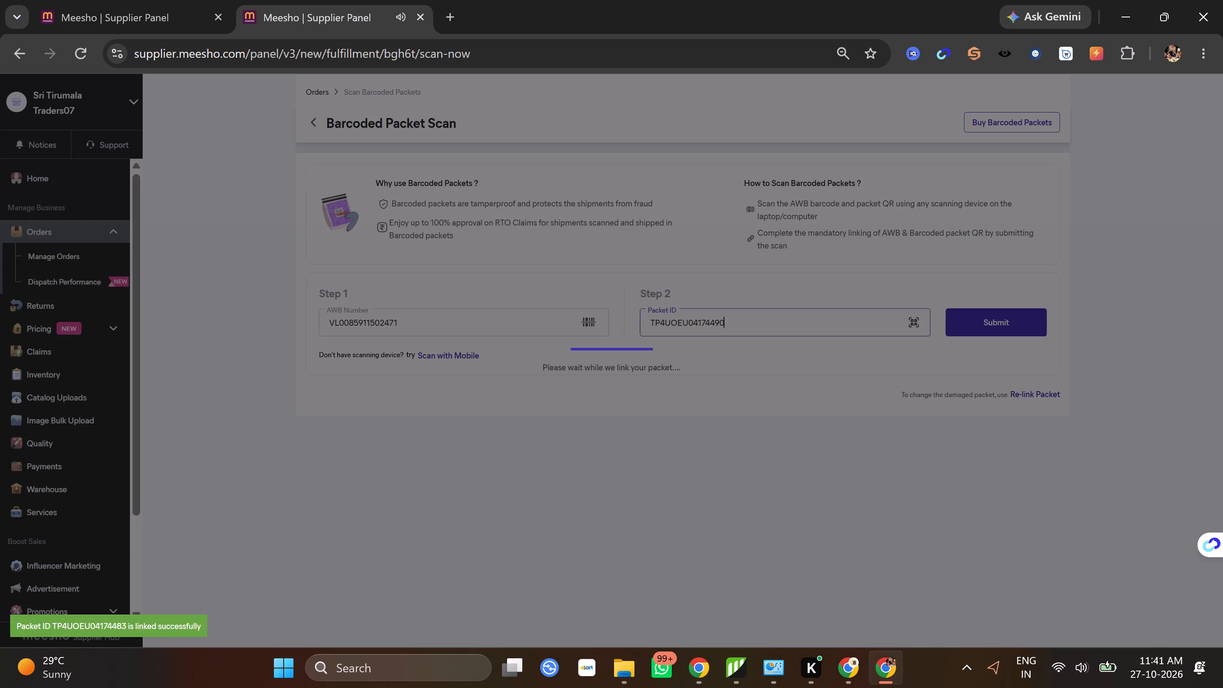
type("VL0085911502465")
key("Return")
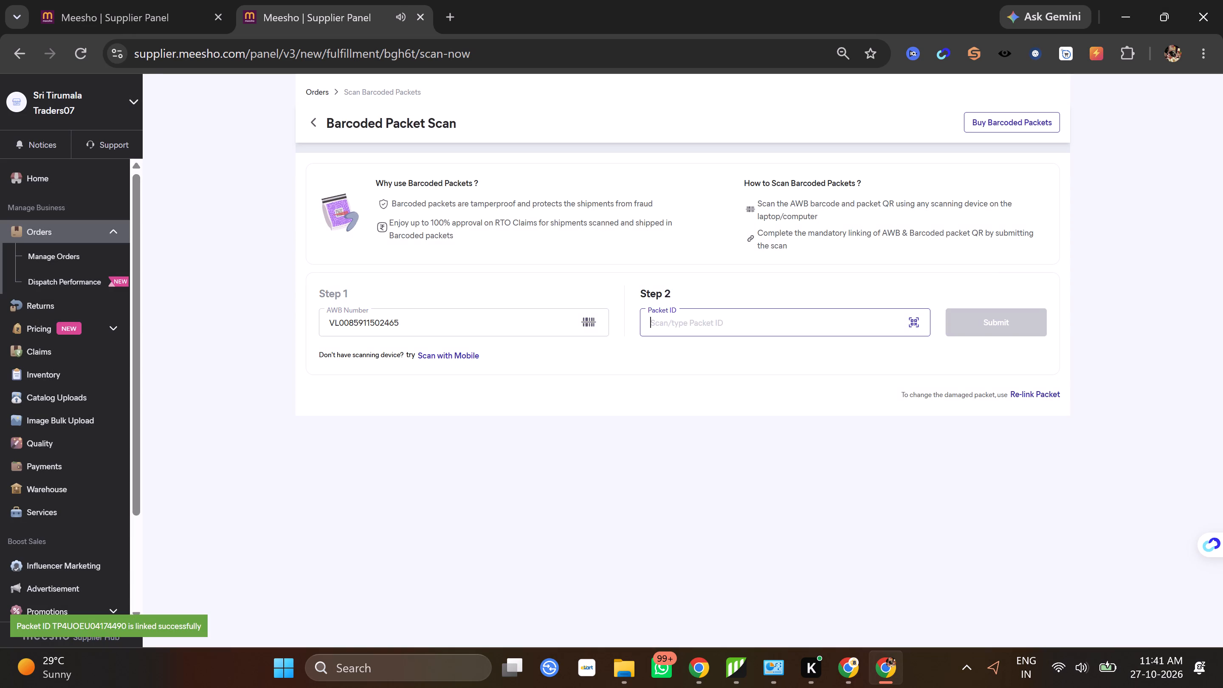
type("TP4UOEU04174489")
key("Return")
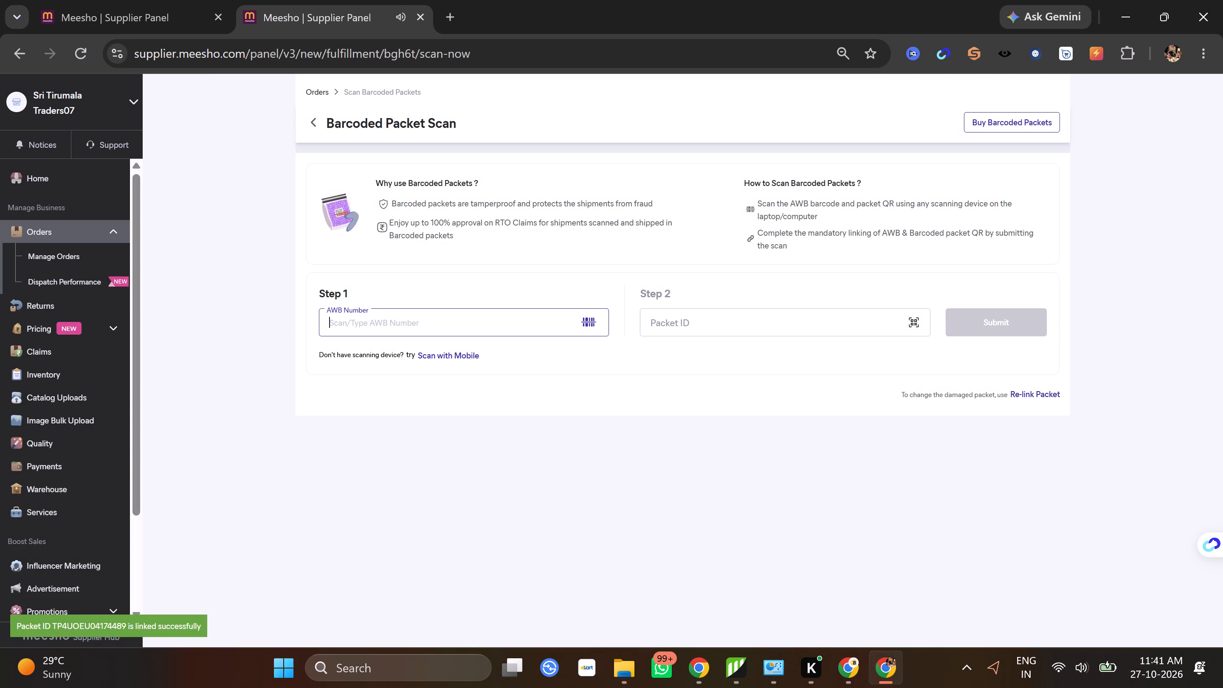
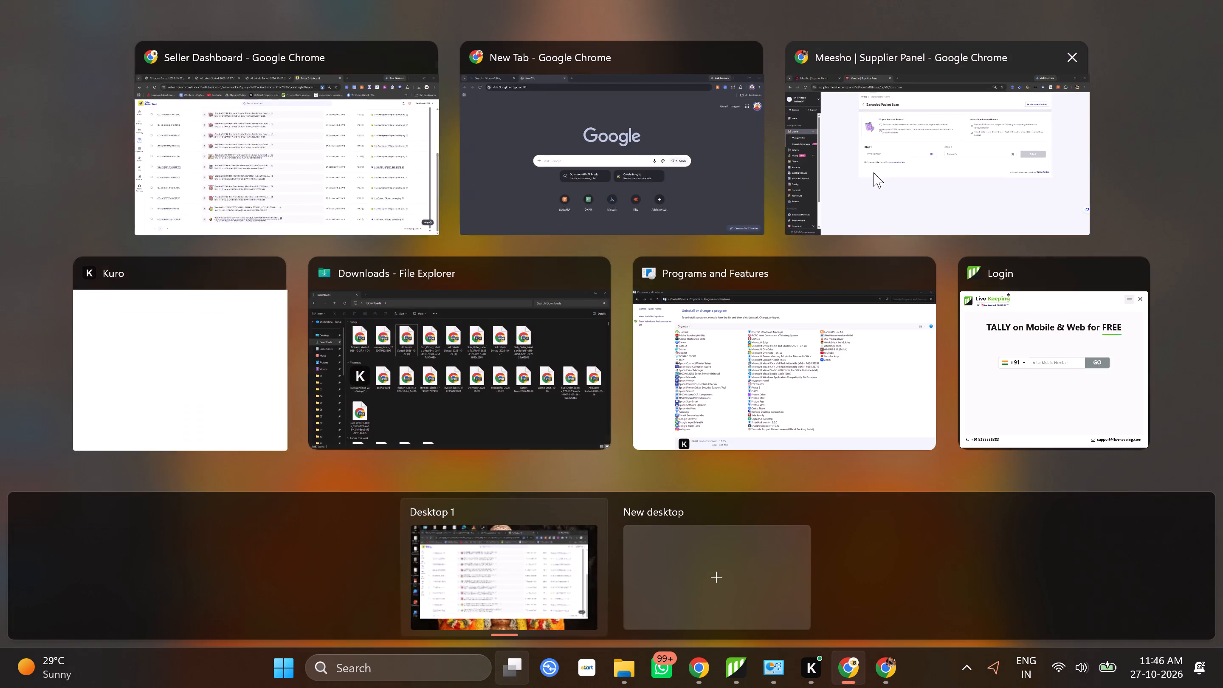
left_click(888, 177)
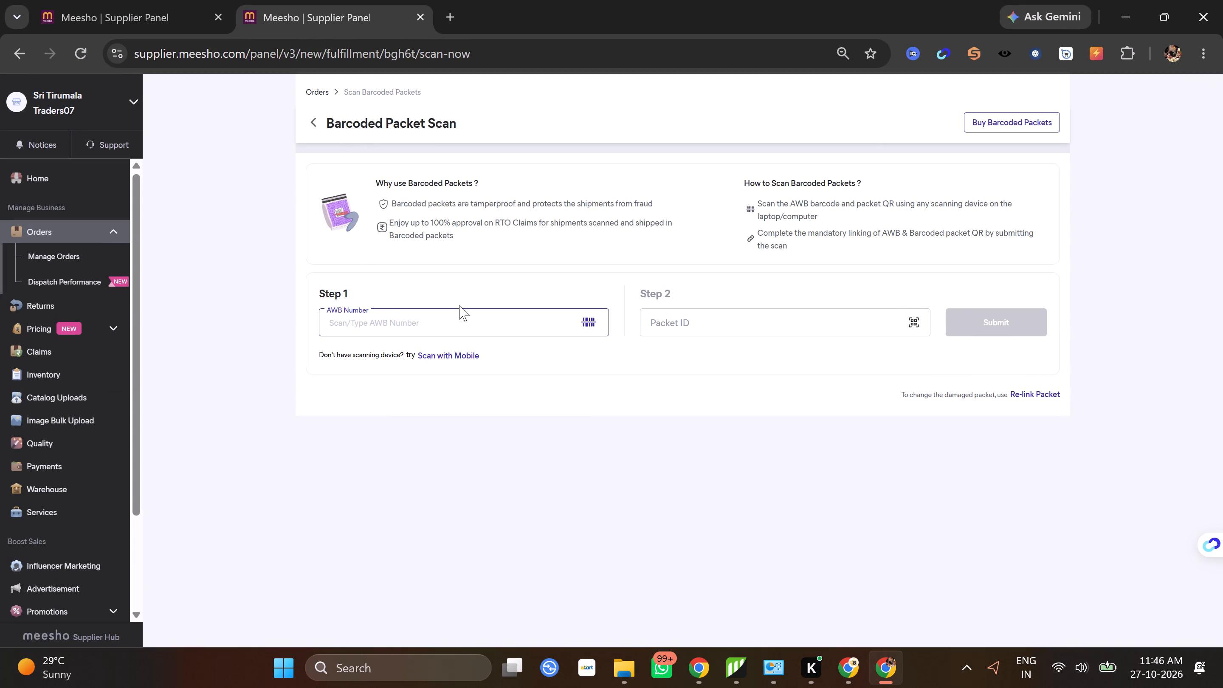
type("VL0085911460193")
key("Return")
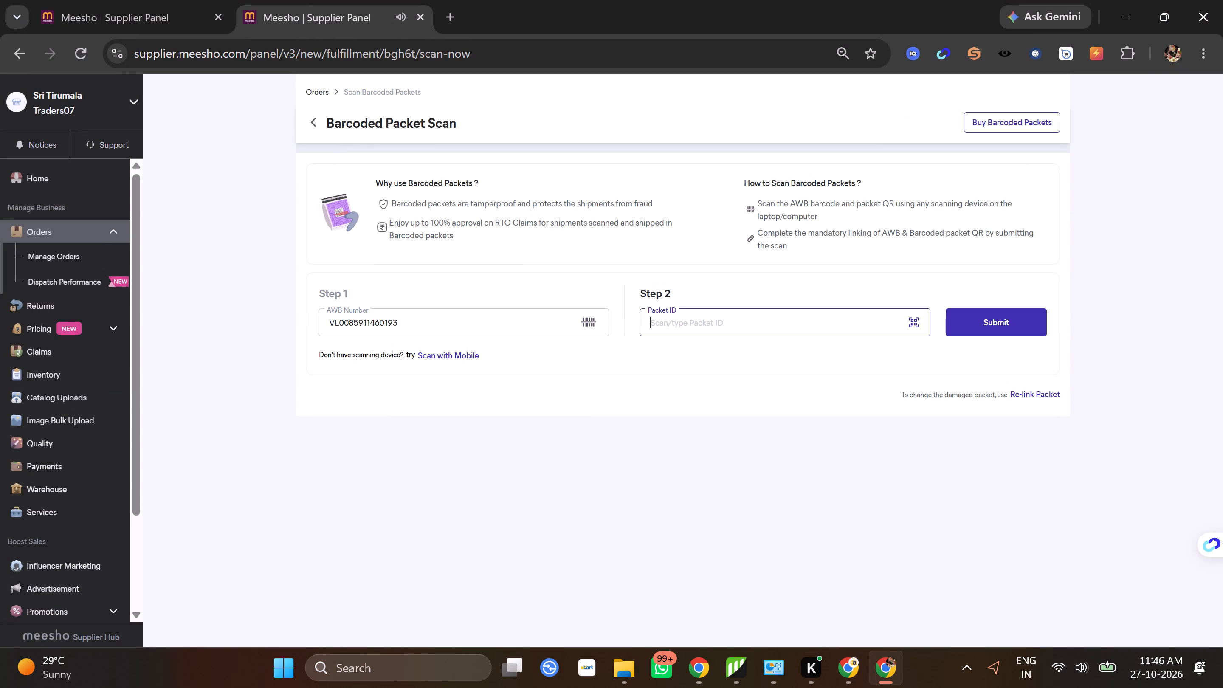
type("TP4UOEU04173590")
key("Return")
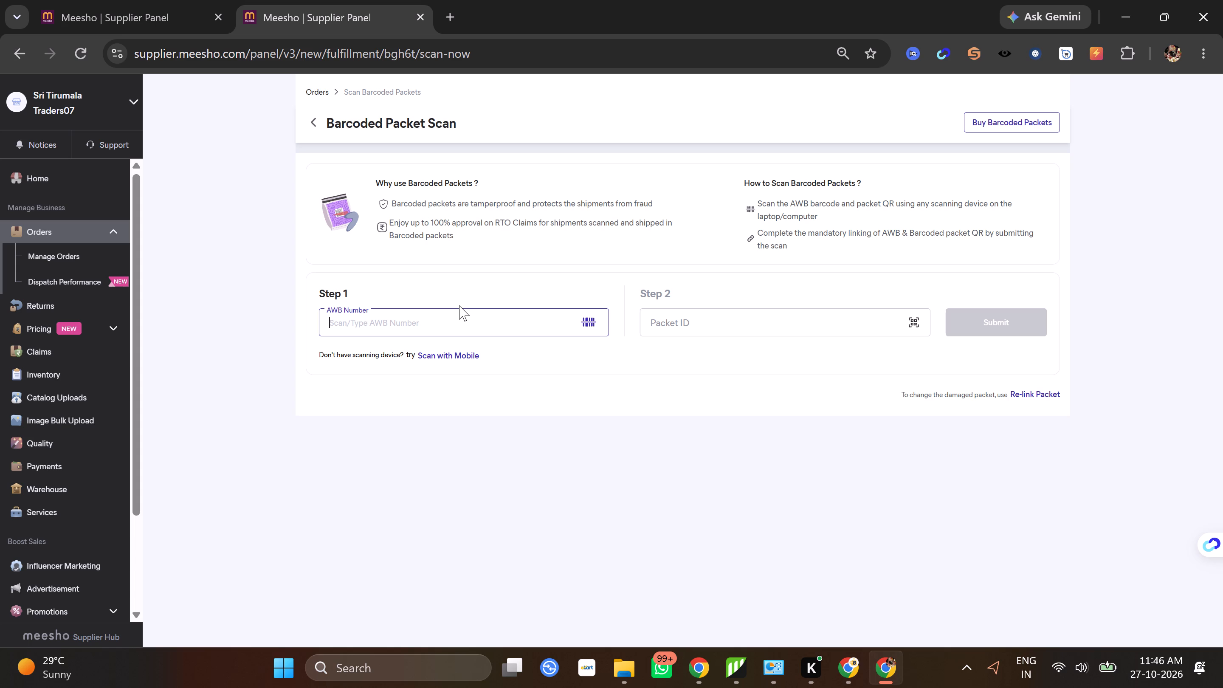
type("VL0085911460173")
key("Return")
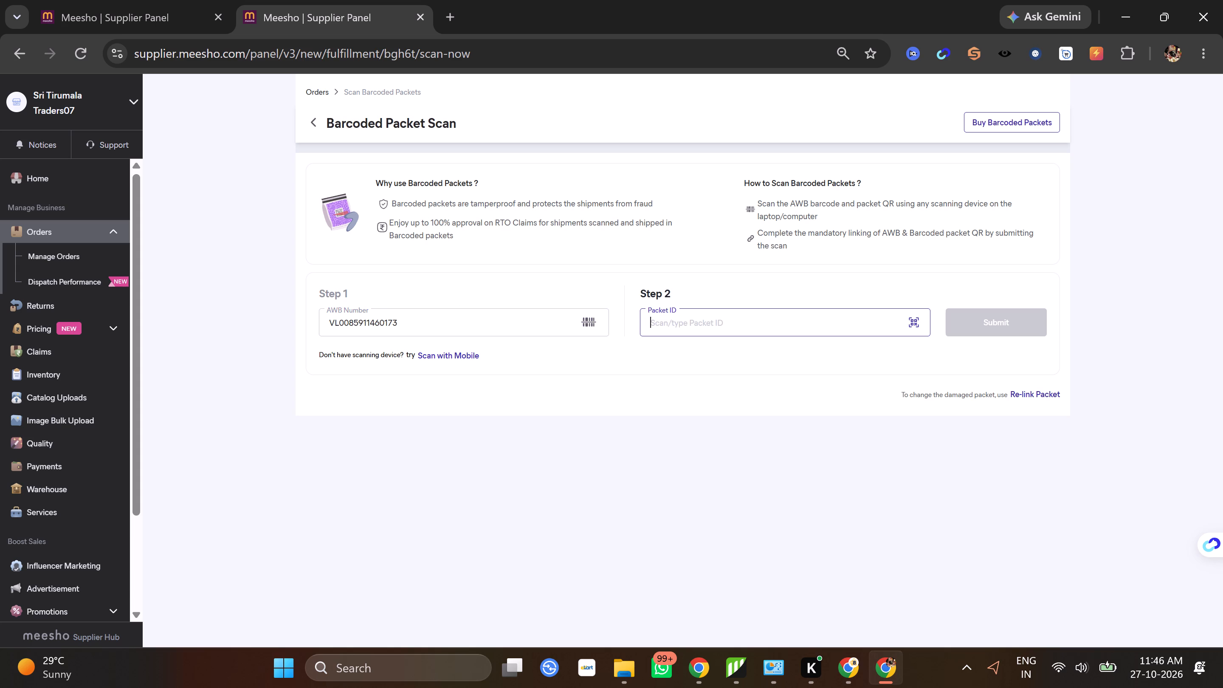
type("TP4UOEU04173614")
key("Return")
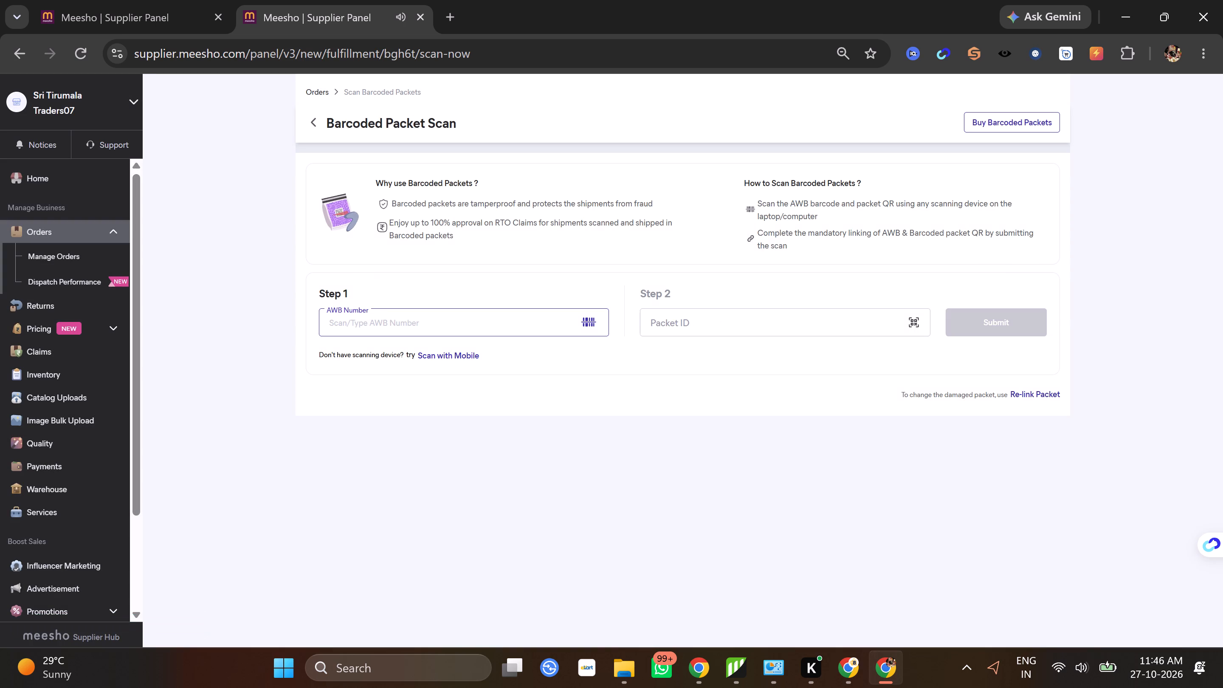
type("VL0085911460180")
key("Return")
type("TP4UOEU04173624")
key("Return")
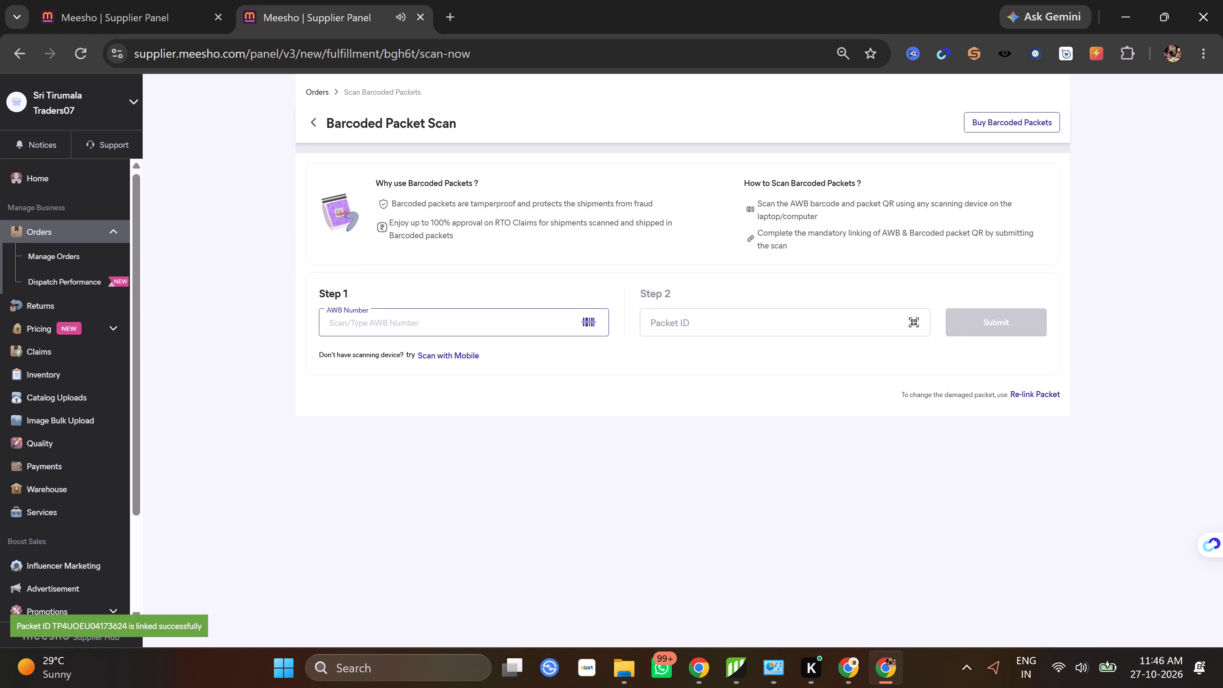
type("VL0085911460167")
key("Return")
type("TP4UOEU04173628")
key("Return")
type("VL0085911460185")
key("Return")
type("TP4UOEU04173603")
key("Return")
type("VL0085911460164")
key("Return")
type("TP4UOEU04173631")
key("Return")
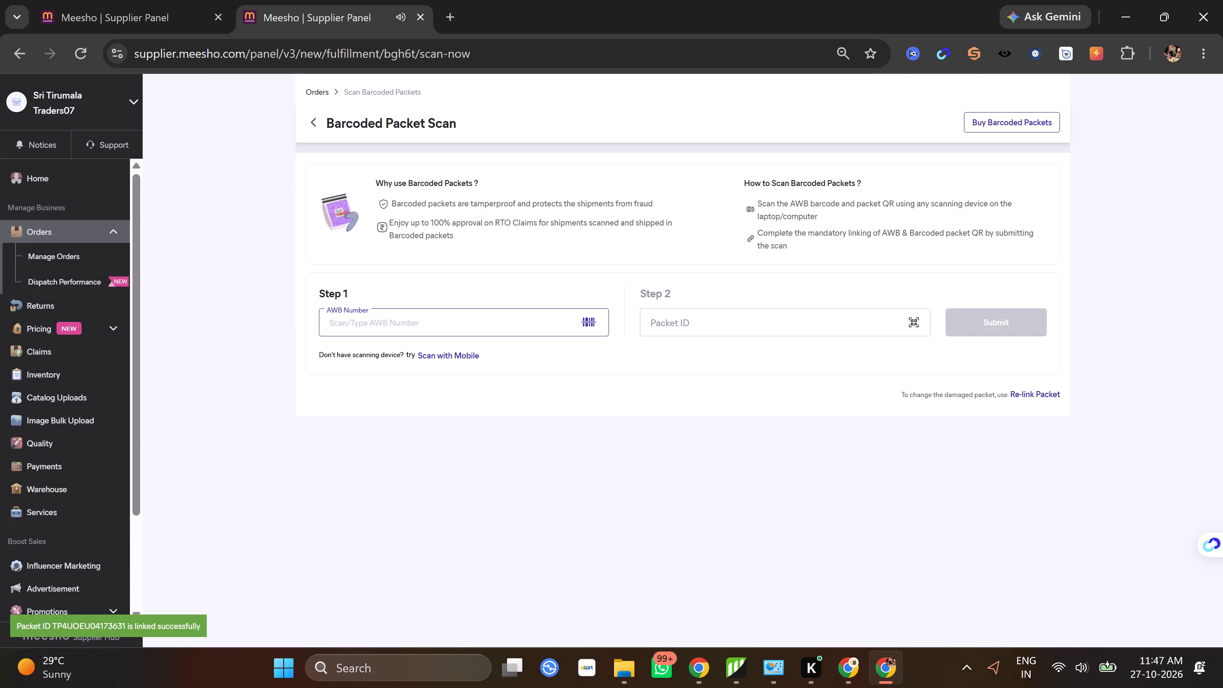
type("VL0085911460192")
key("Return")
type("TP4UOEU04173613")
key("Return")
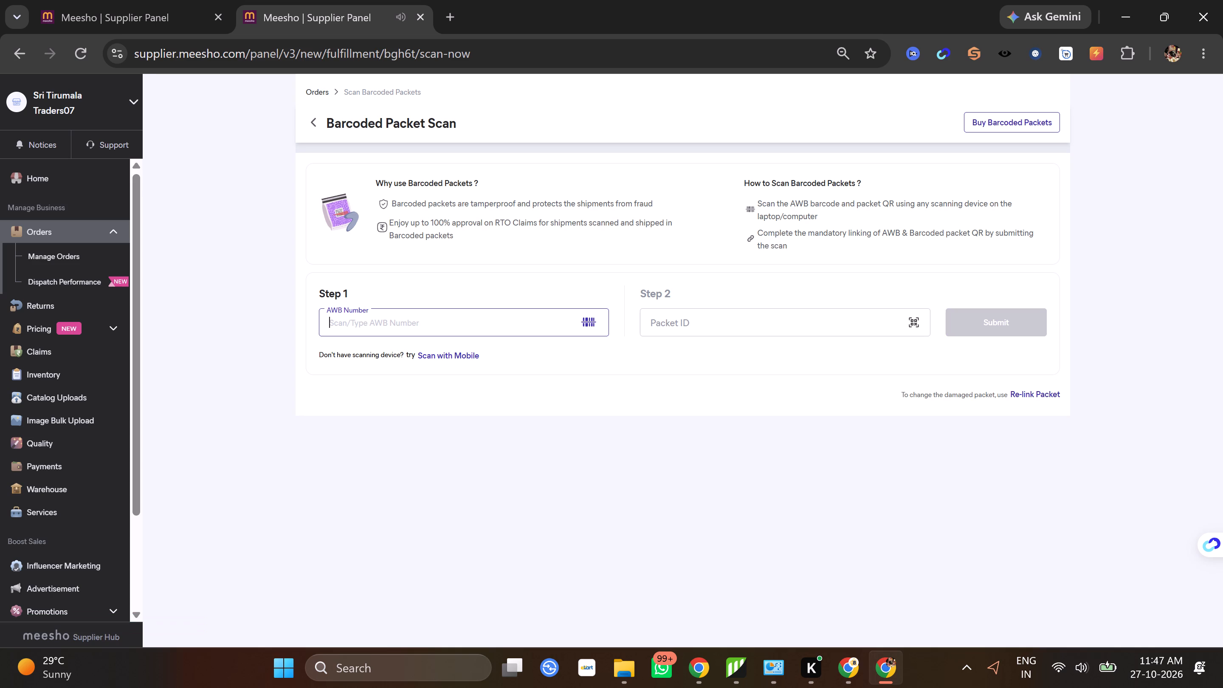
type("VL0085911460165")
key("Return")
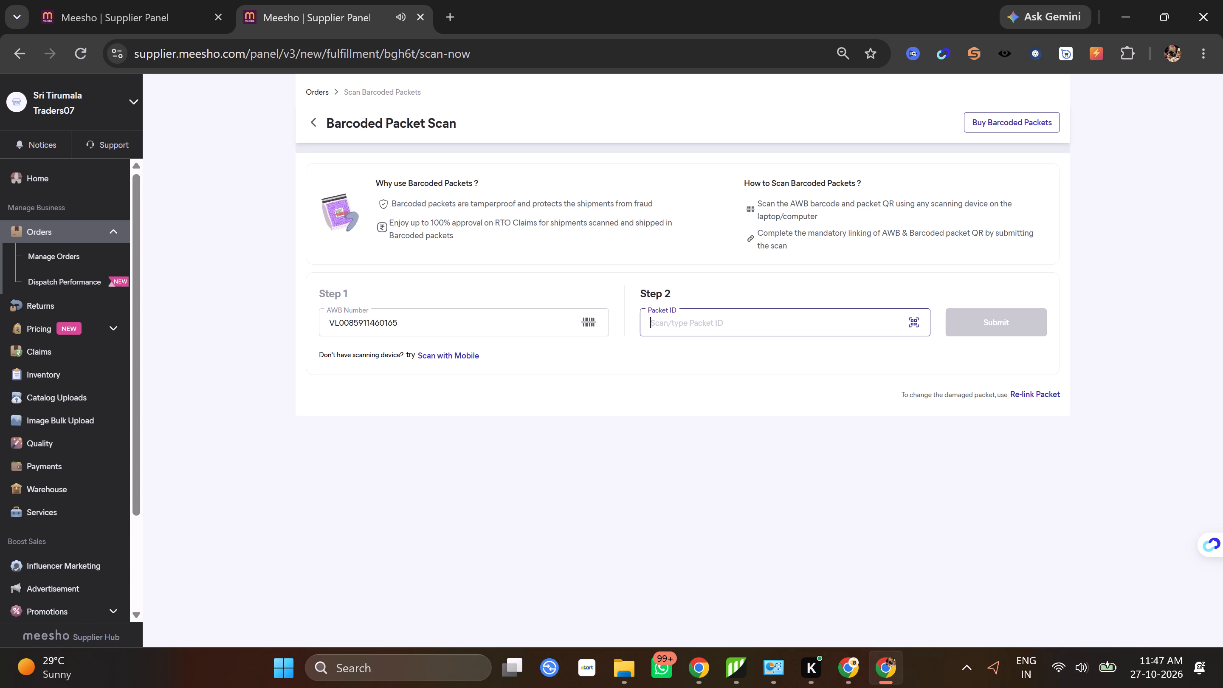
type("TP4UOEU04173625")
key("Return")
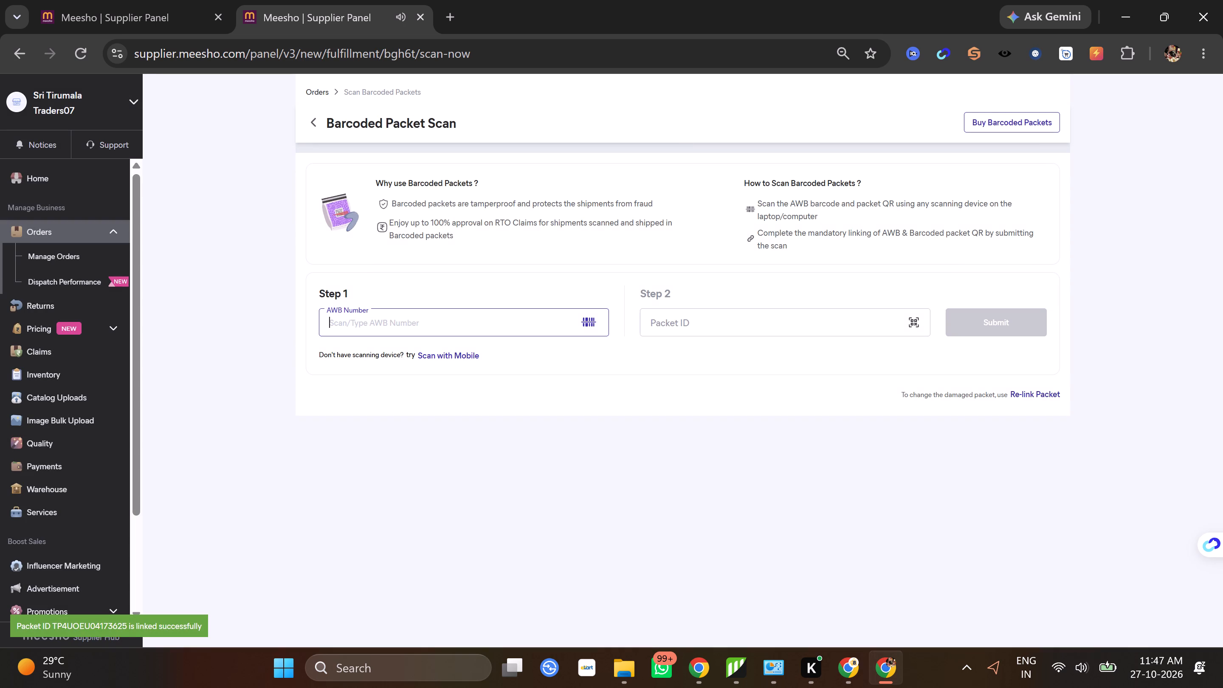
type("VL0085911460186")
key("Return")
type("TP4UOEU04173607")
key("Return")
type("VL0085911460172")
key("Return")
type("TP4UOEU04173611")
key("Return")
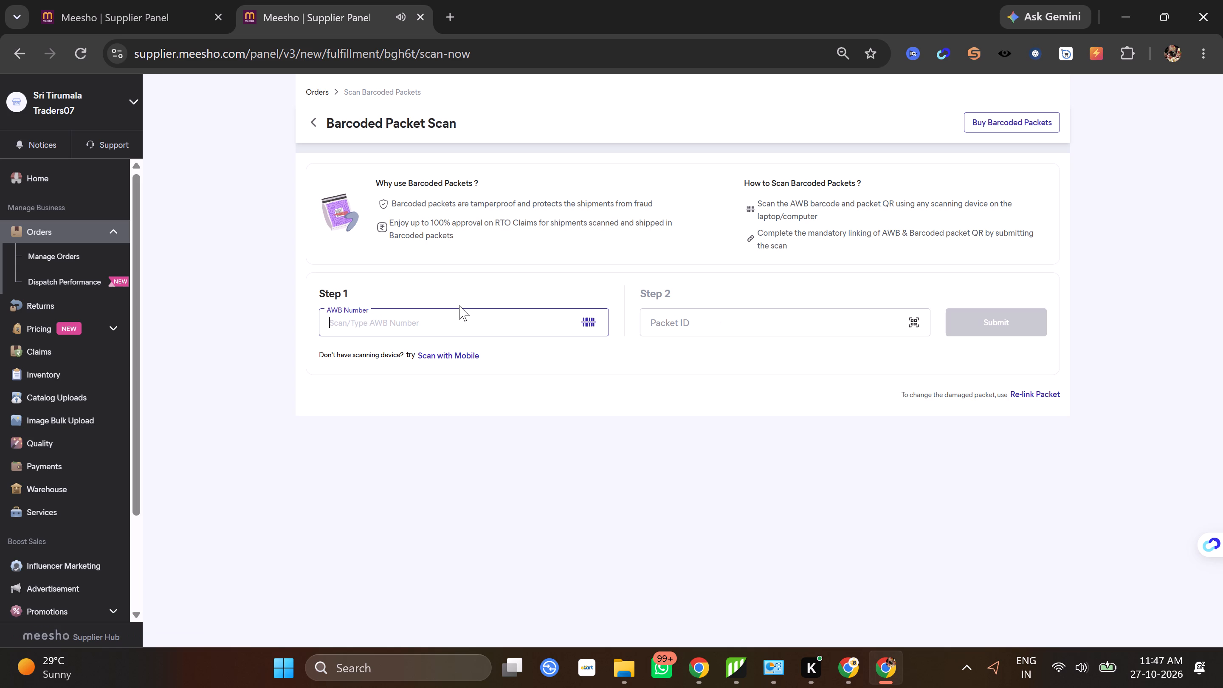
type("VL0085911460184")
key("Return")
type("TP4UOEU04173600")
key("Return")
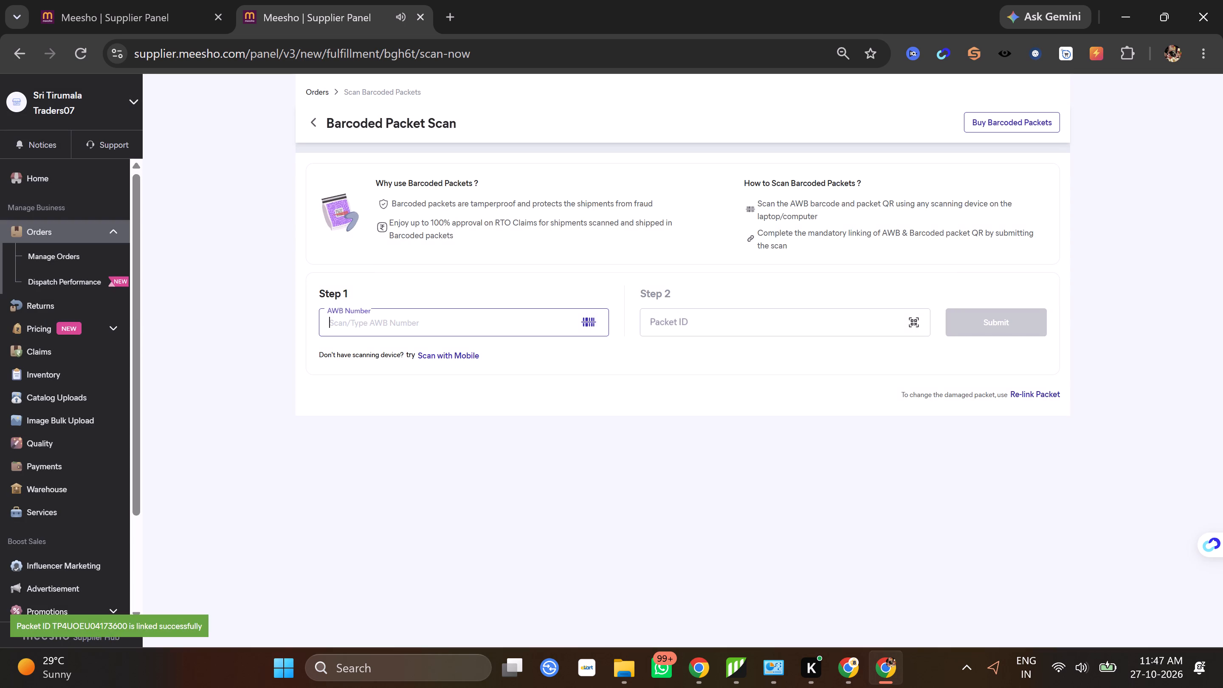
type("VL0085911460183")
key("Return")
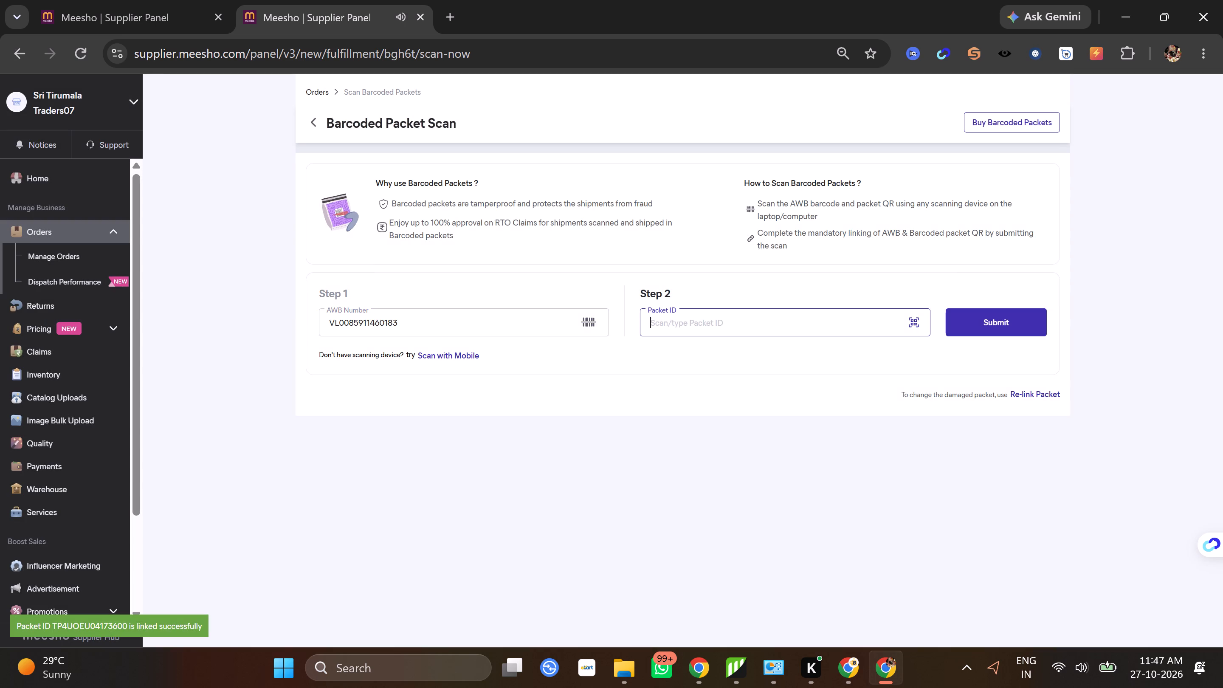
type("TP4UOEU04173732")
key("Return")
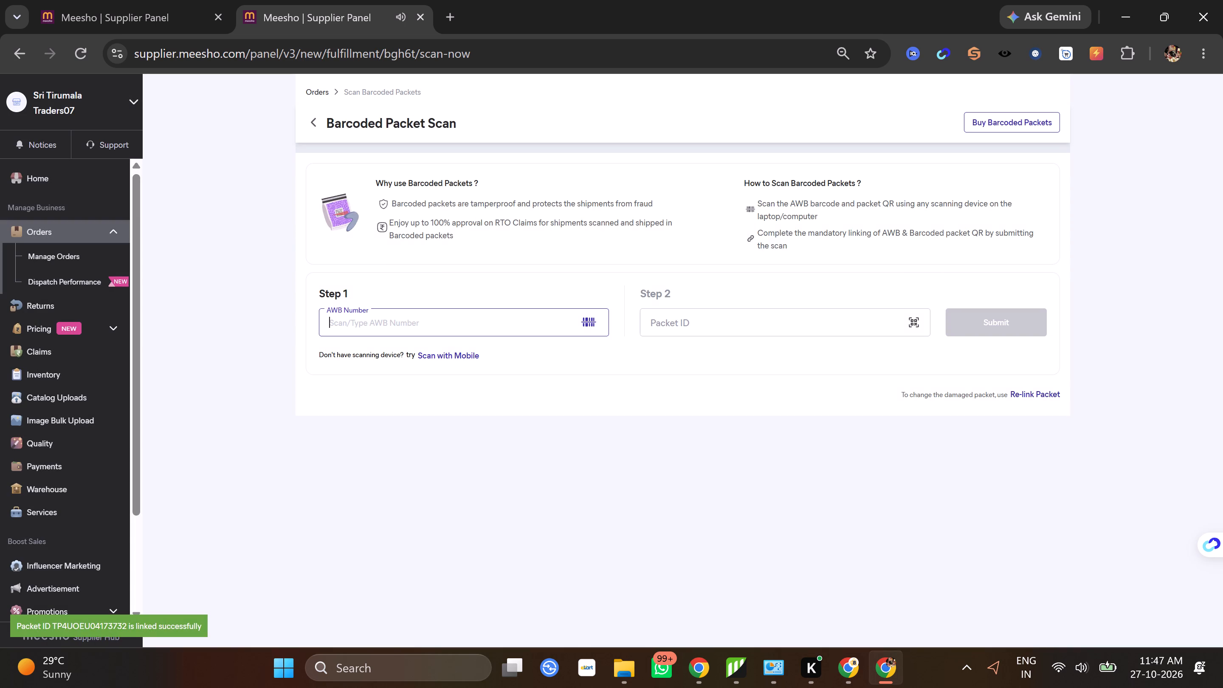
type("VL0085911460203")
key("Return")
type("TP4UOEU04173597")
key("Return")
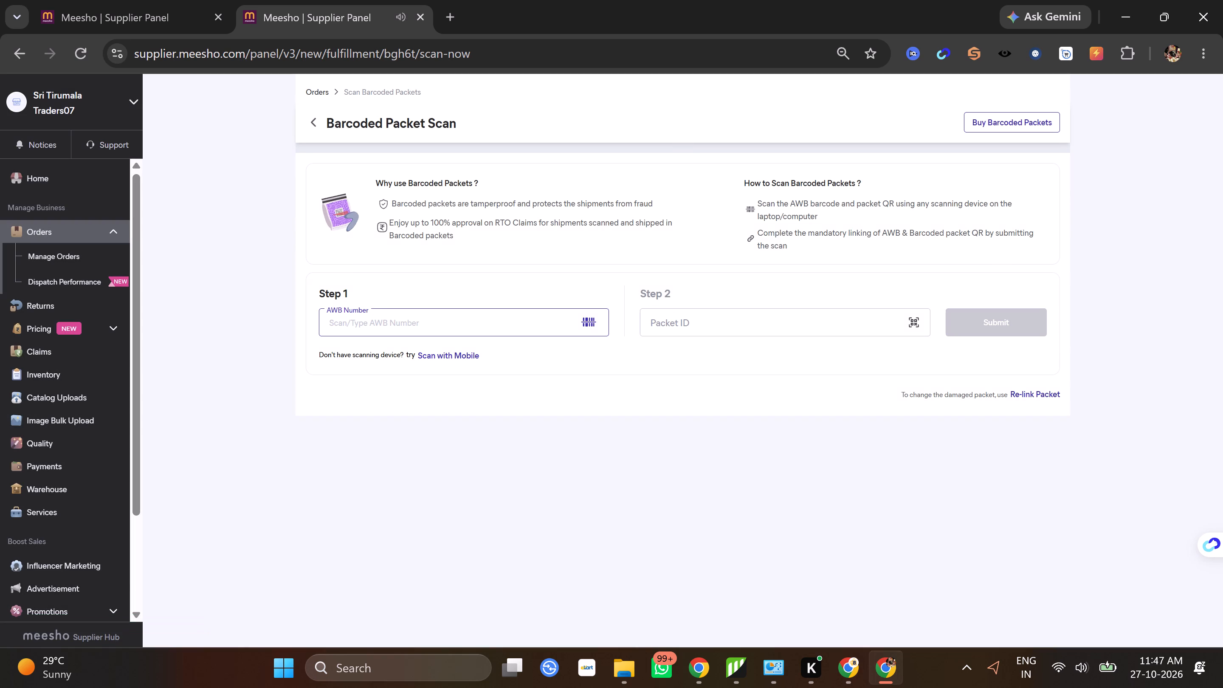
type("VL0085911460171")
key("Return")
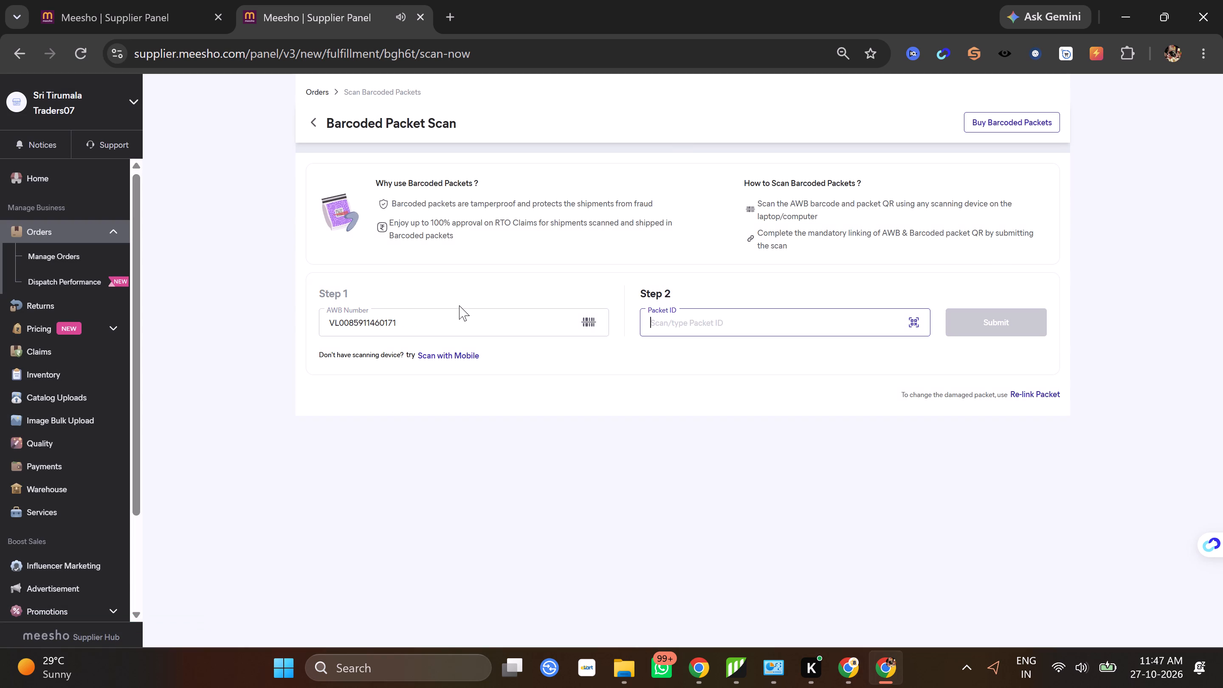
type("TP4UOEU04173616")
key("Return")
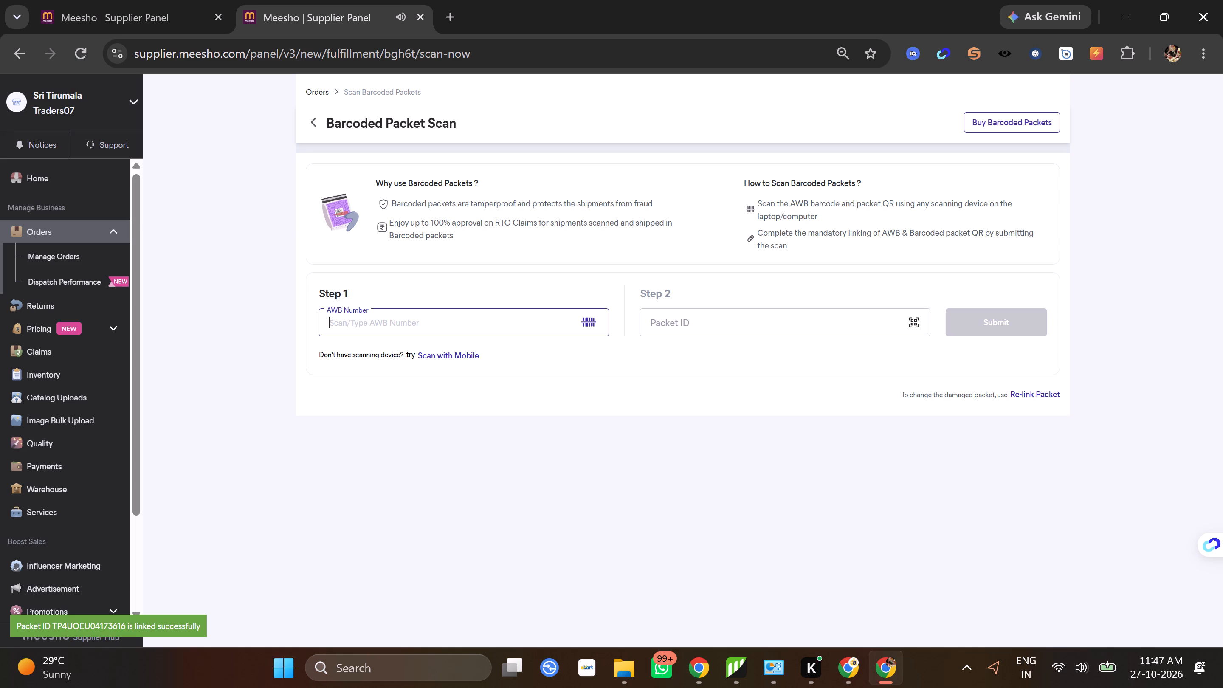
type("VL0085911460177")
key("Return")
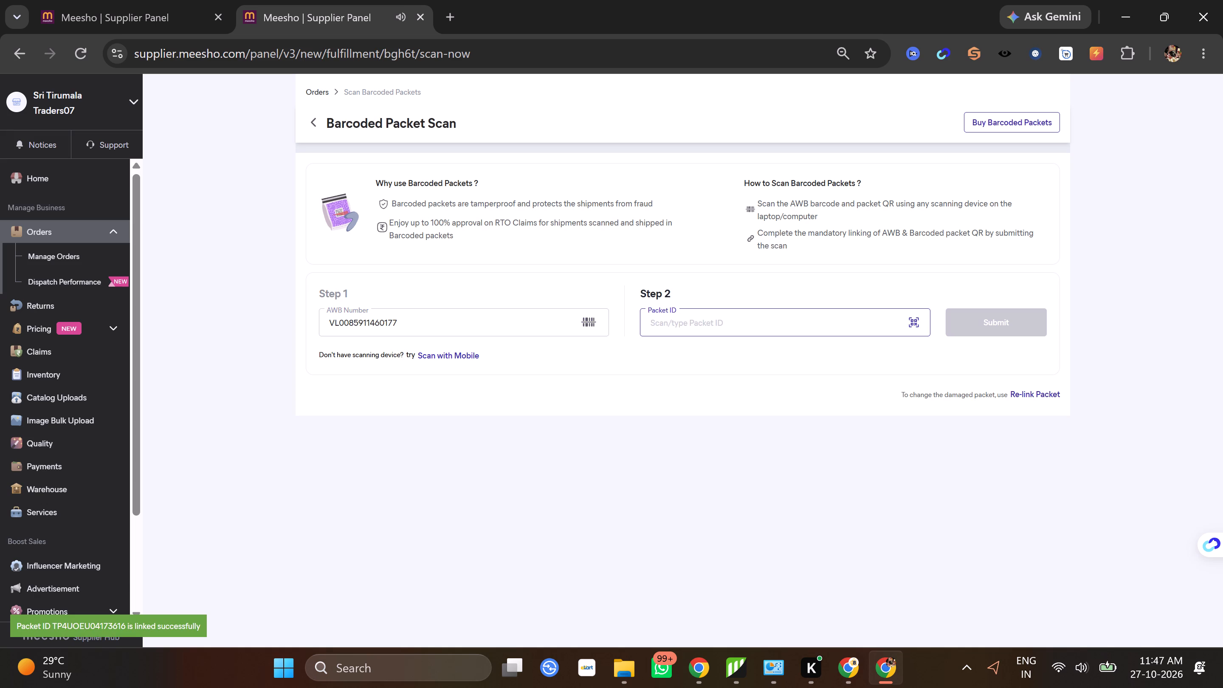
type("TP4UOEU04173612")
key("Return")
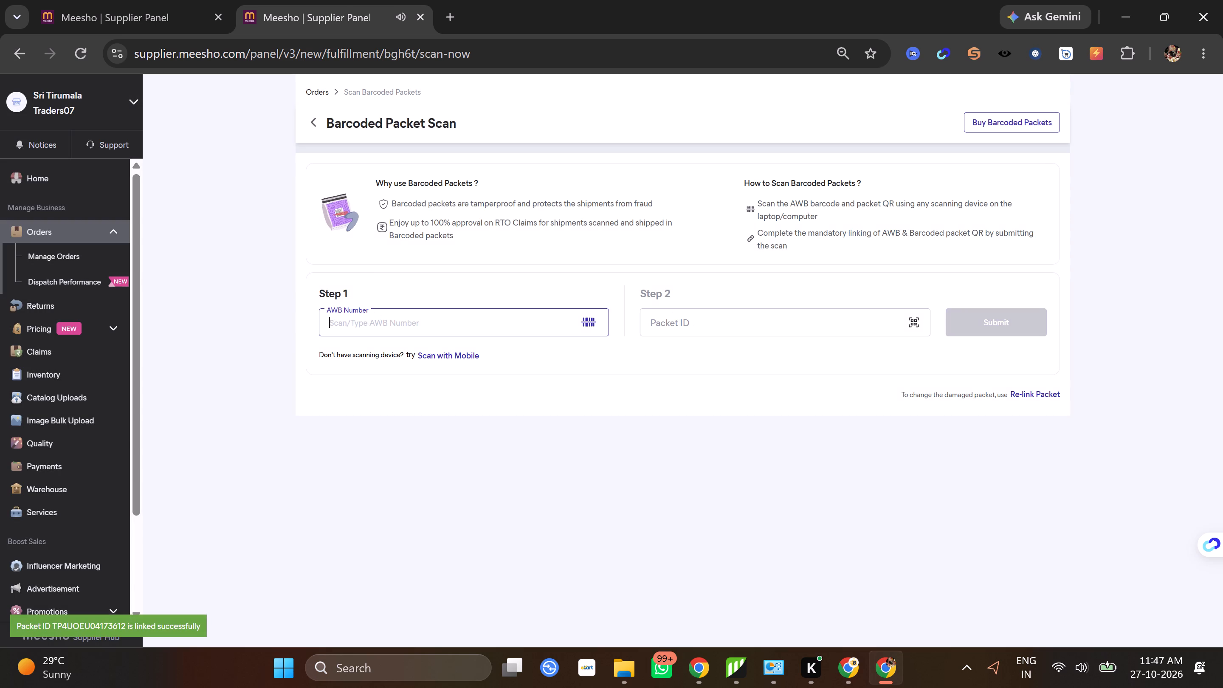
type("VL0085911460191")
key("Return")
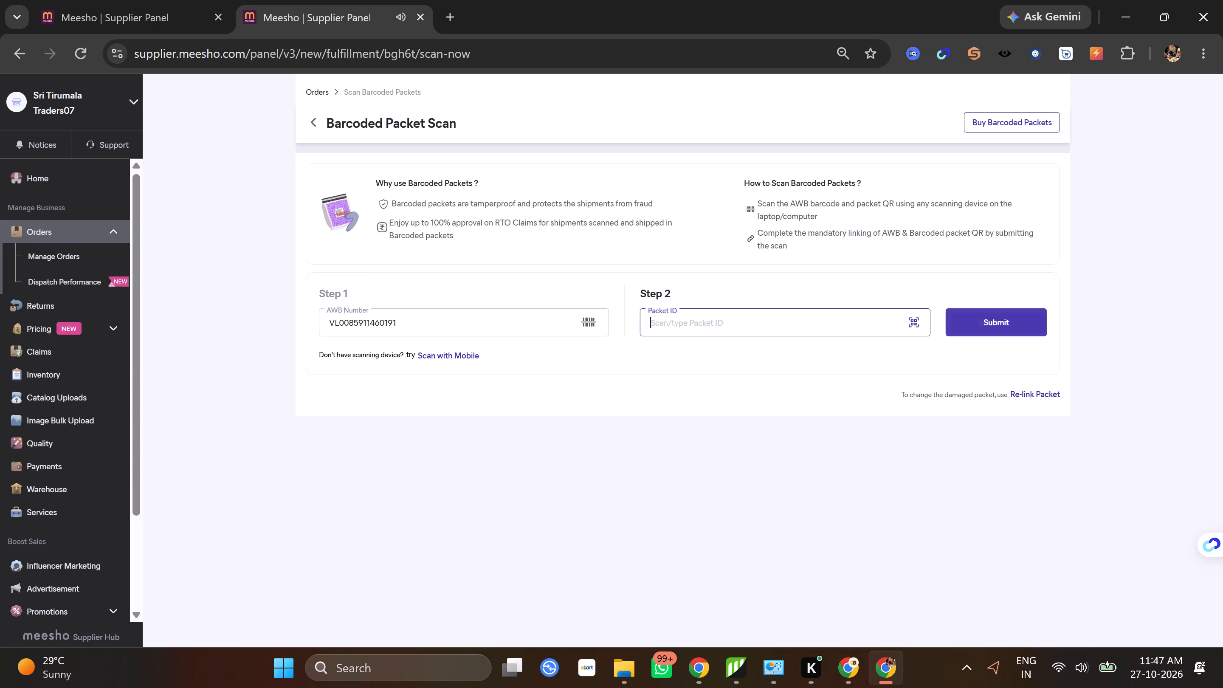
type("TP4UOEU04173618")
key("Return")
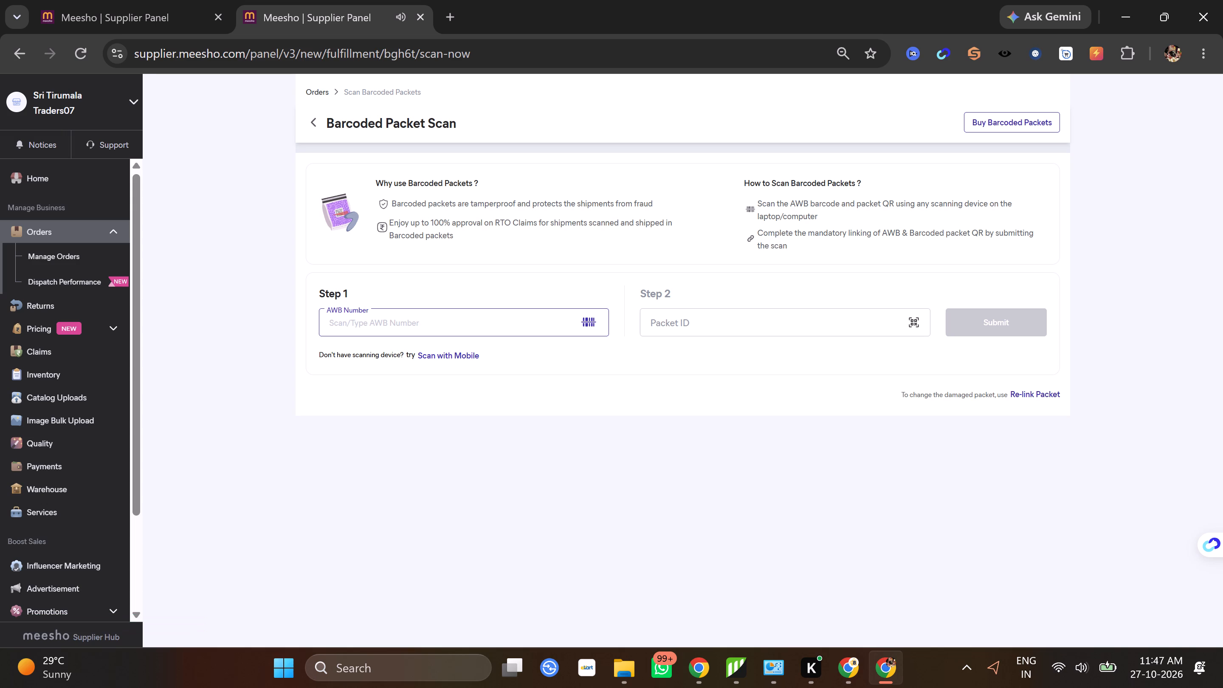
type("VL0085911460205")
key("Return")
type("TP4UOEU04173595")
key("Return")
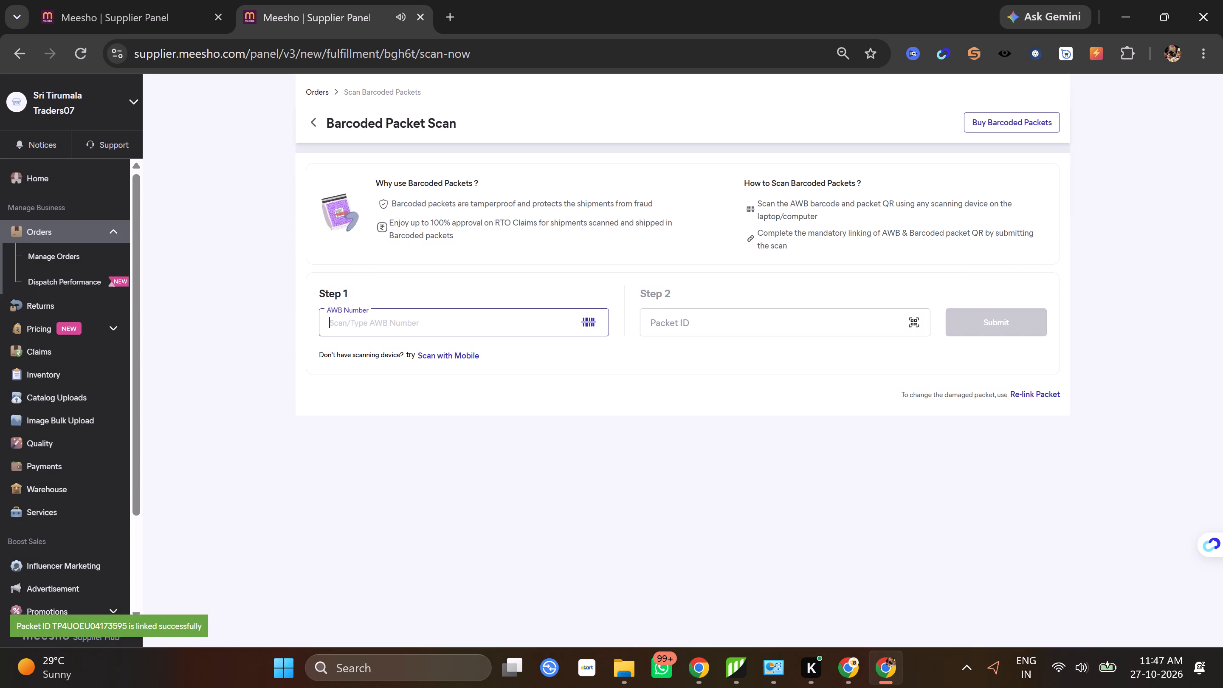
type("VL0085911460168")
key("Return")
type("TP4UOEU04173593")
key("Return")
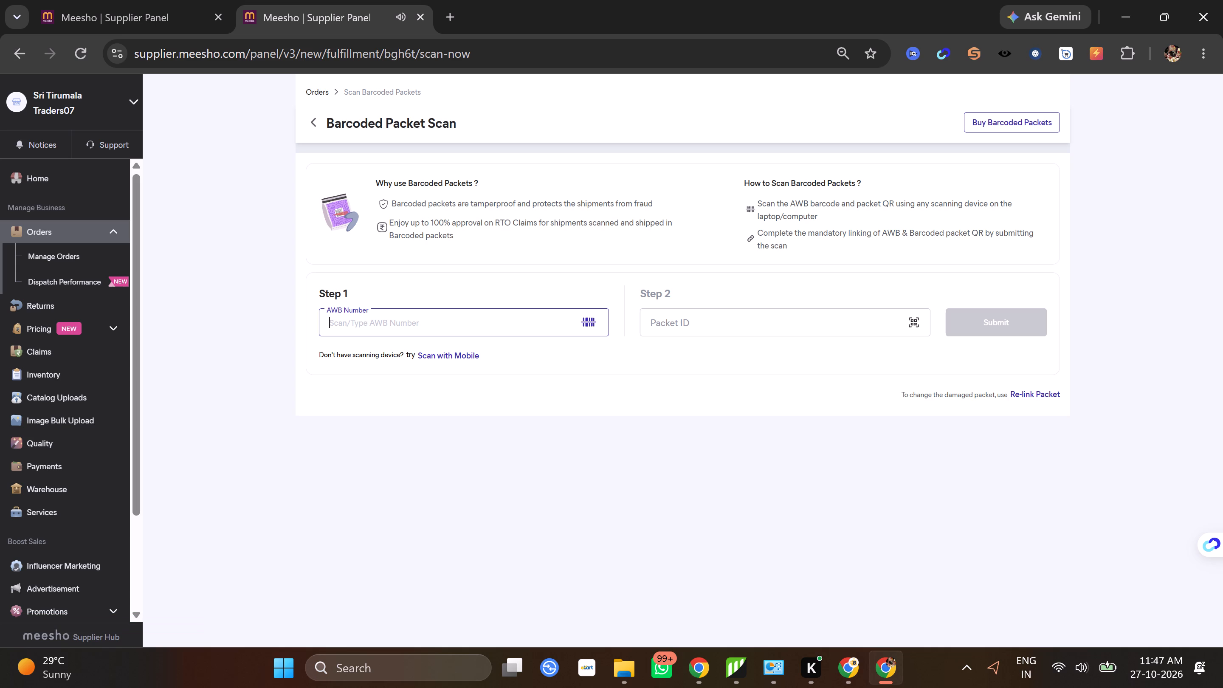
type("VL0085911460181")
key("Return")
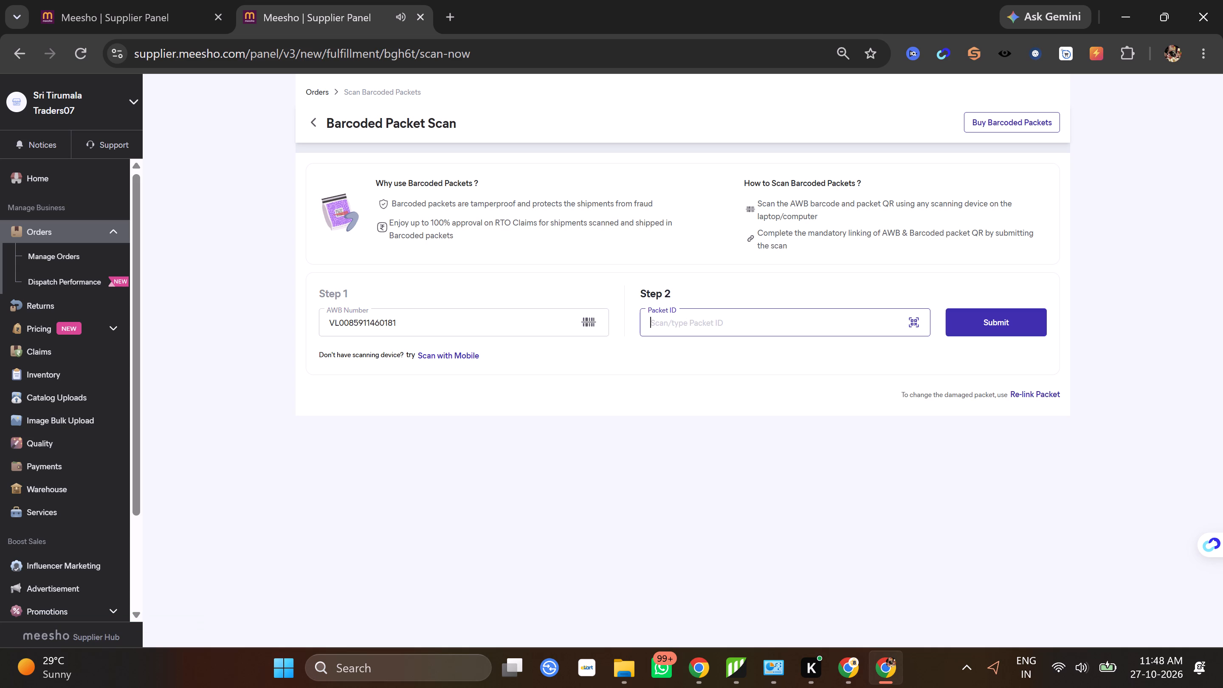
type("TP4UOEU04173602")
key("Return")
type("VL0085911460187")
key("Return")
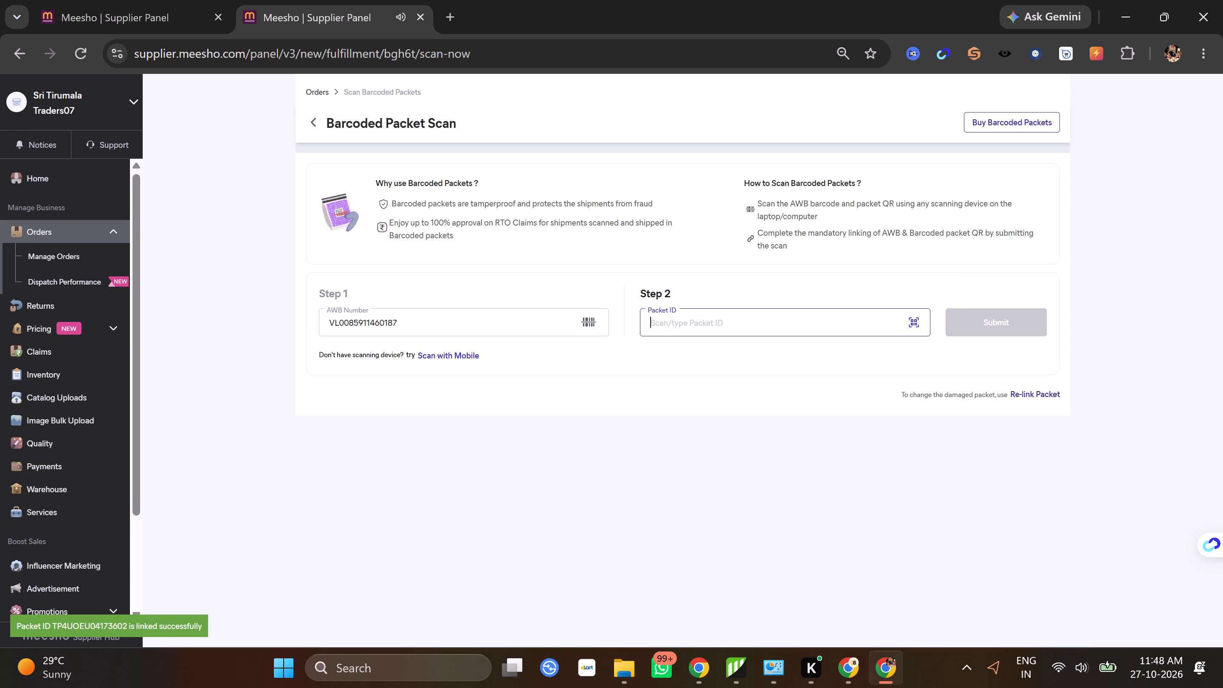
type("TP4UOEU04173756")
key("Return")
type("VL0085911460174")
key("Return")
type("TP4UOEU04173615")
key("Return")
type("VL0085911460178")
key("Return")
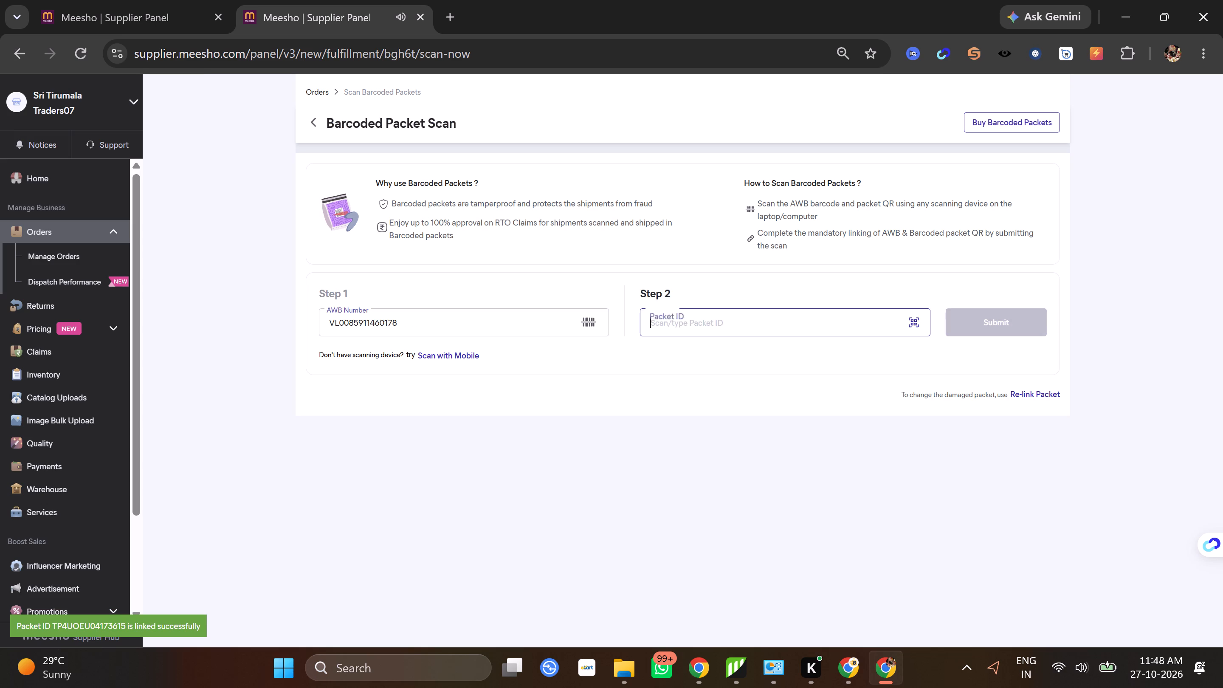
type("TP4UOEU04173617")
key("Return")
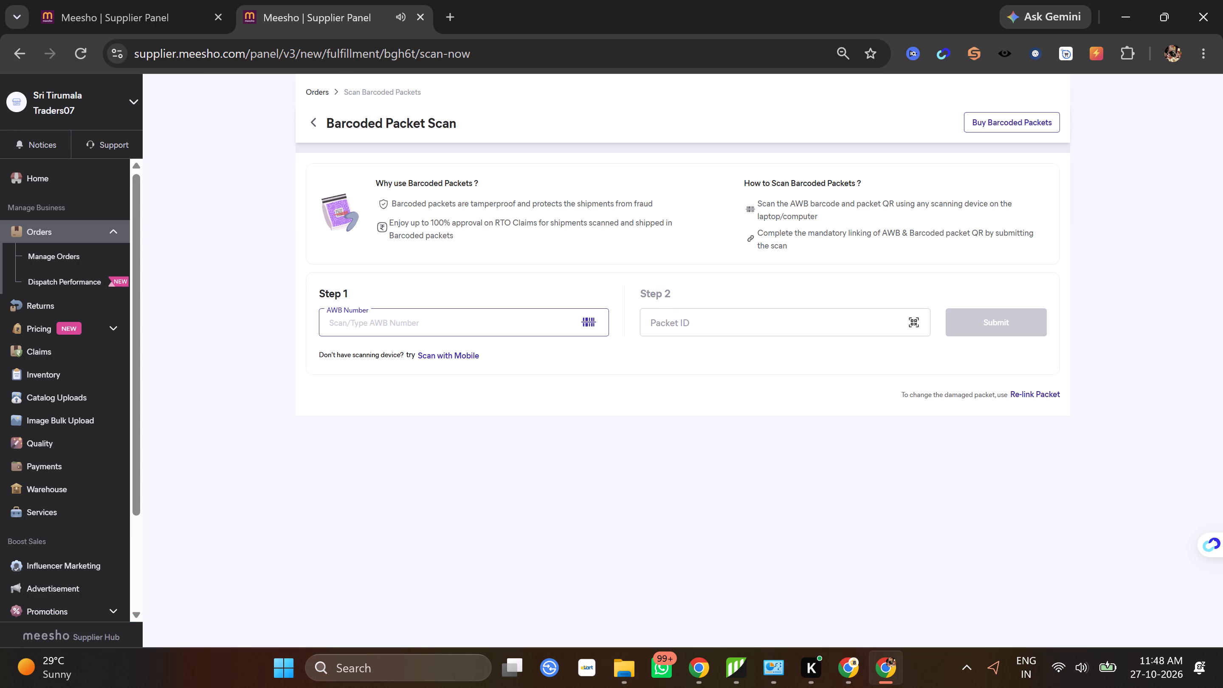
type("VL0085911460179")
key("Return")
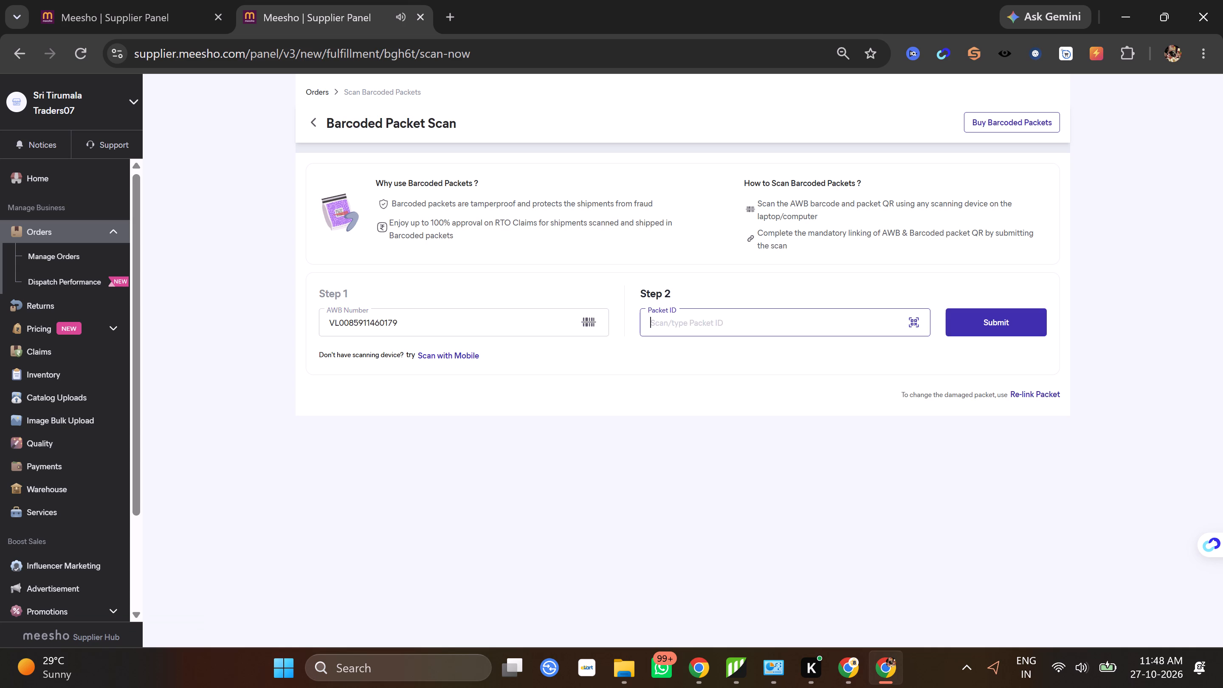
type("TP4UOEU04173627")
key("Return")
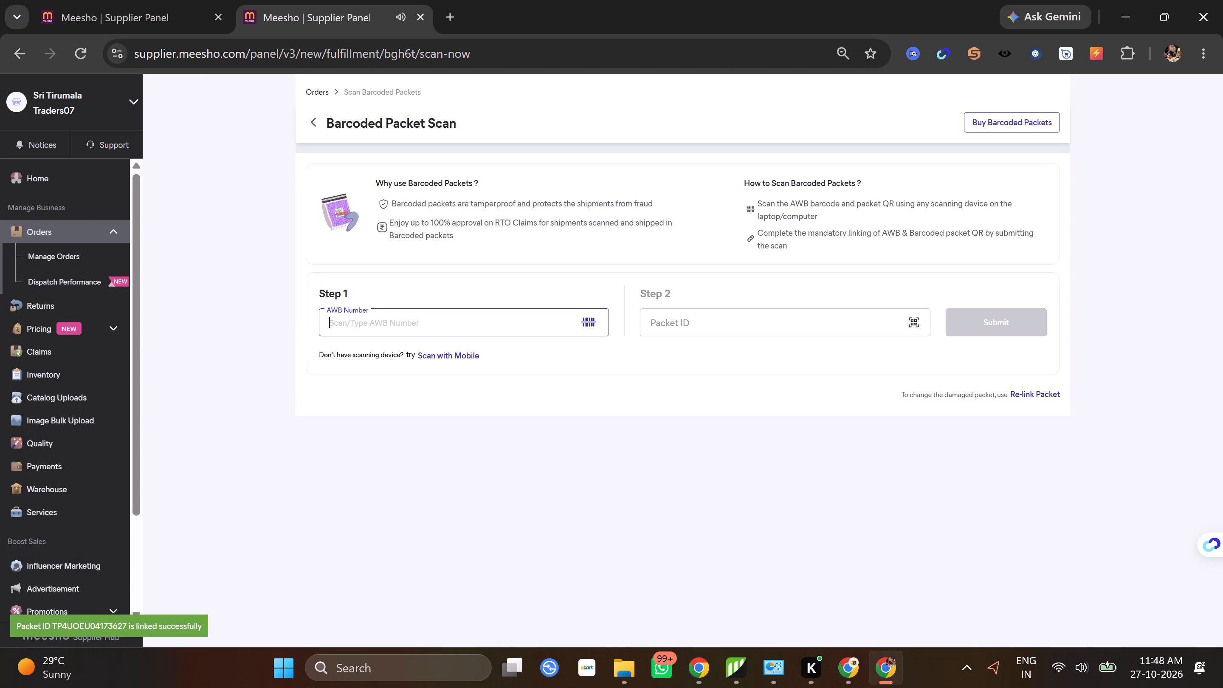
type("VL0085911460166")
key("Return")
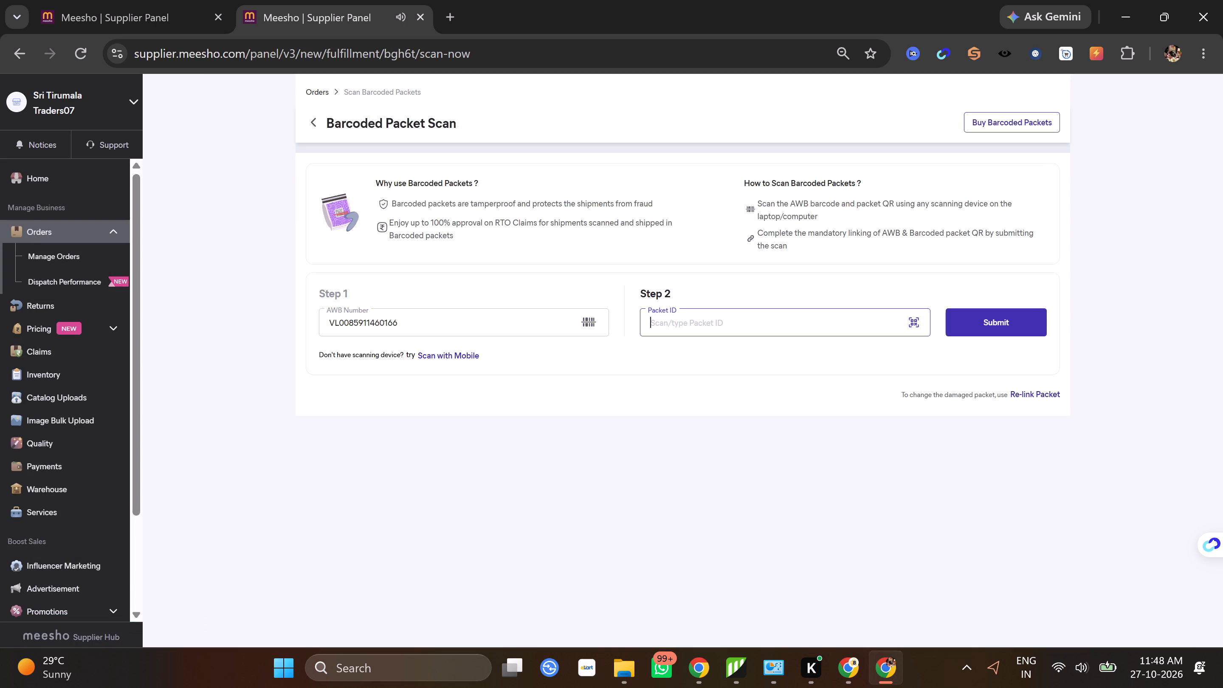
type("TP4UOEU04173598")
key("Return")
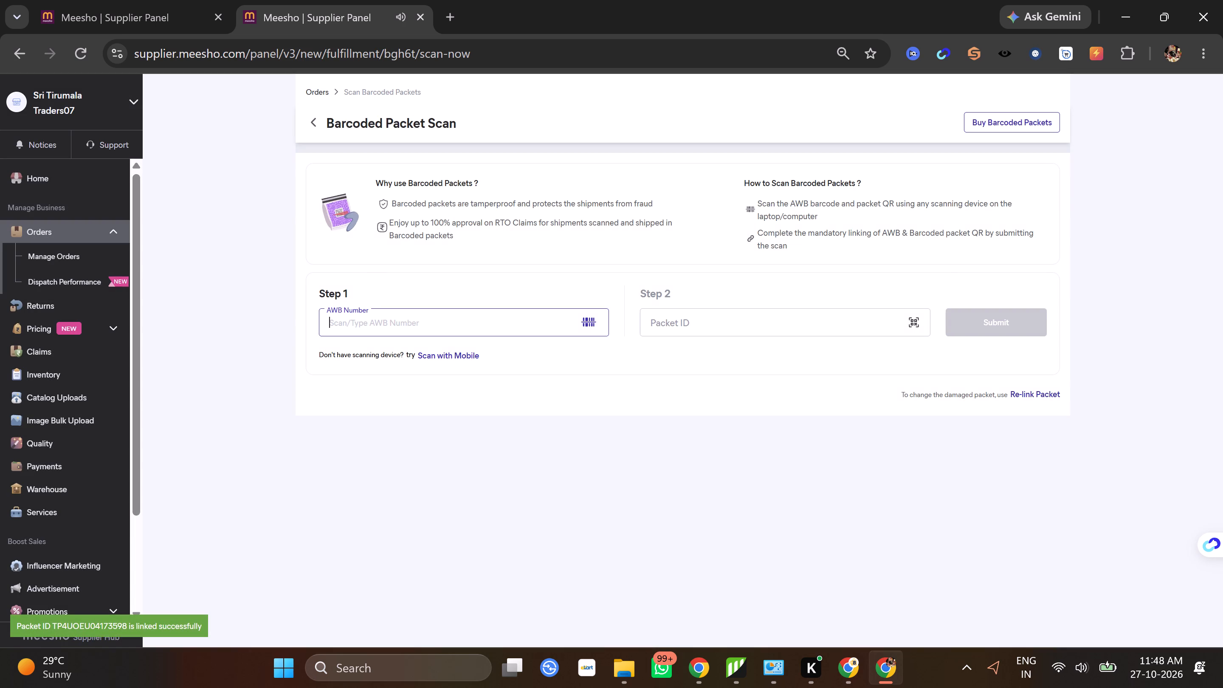